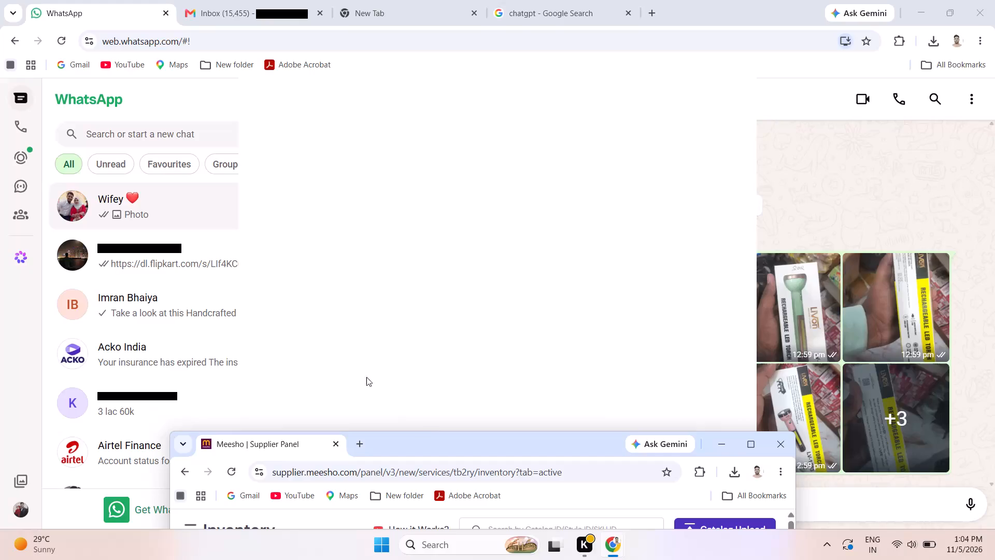
# Move the Meesho Supplier Panel window higher over the WhatsApp window to expose more of its Inventory page.
pyautogui.moveTo(429, 435); pyautogui.dragTo(392, 302, button='right')
pyautogui.moveTo(422, 438); pyautogui.dragTo(420, 312)
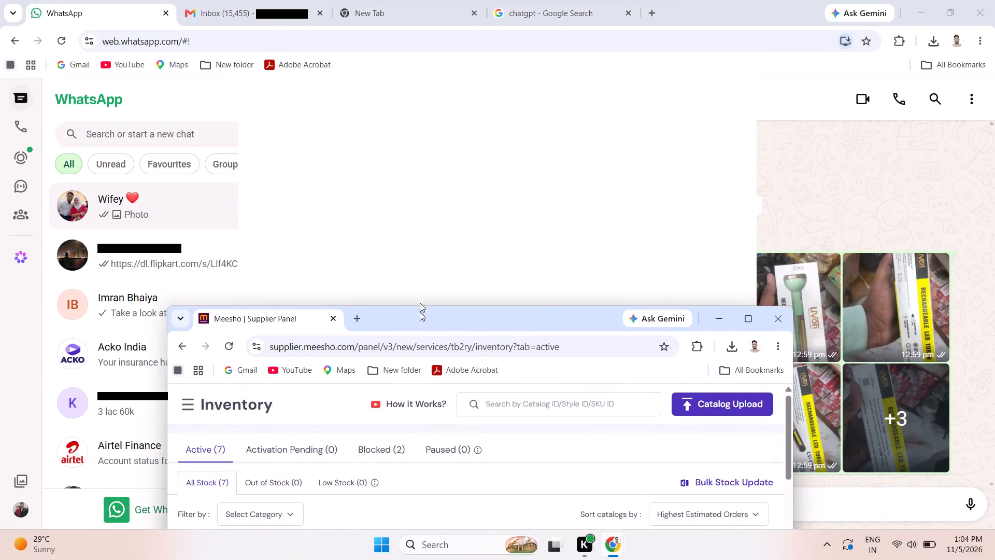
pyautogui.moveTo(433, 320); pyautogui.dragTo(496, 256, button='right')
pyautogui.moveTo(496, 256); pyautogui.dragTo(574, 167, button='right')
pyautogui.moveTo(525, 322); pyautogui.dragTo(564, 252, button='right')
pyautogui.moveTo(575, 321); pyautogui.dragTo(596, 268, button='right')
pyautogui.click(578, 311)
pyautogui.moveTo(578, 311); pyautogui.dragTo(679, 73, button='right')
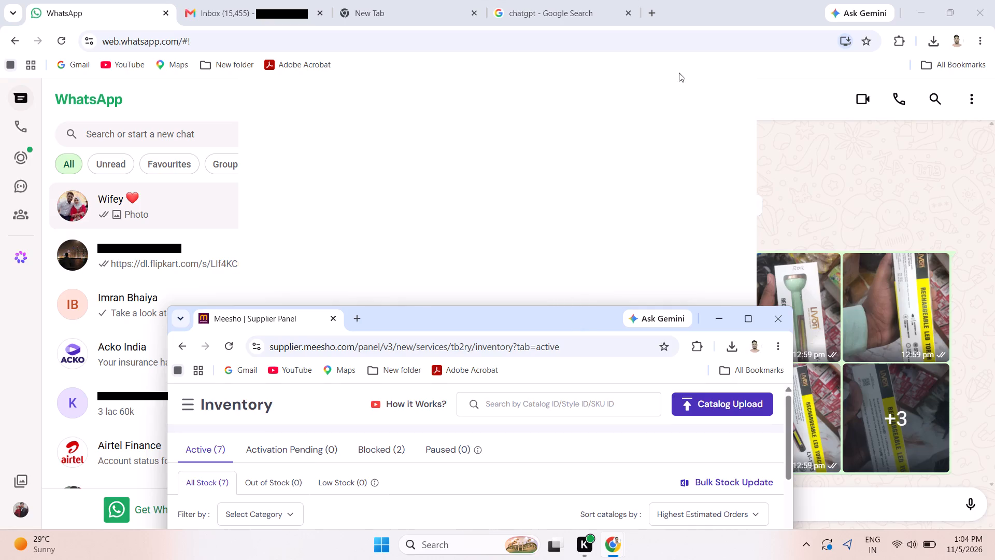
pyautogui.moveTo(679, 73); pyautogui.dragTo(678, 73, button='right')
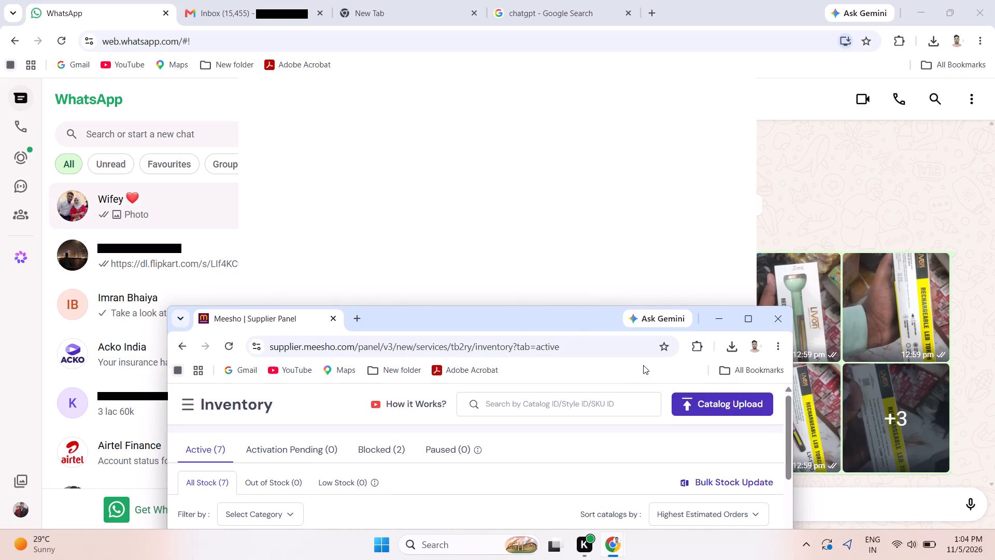
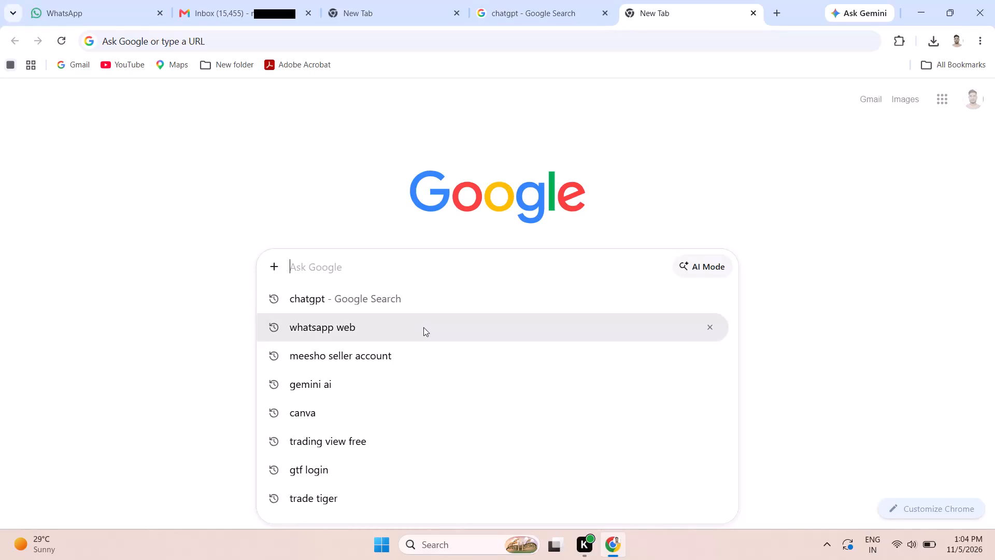
# Log in to the Meesho Supplier Panel through the Meesho Supplier site found with the recent Google search "meesho seller account".
pyautogui.click(413, 356)
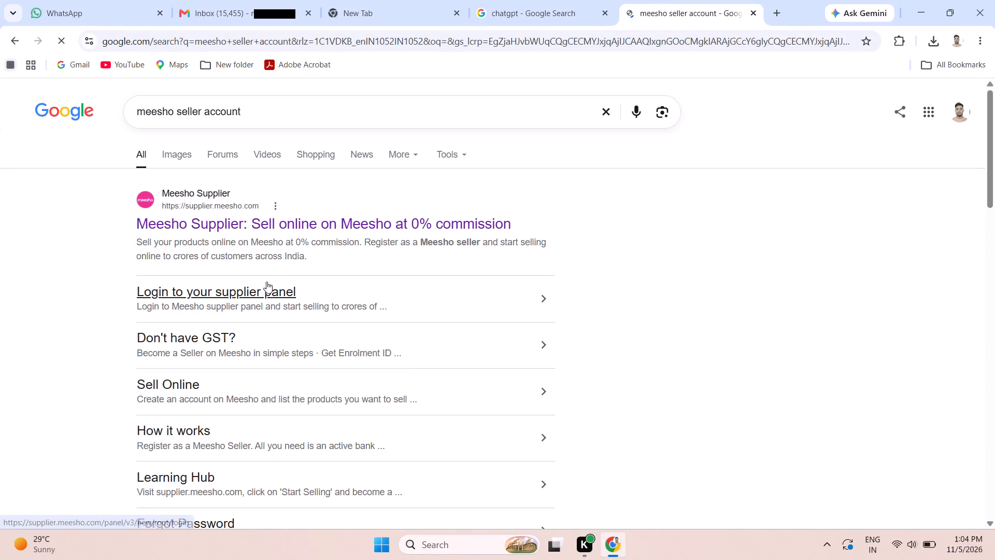
pyautogui.click(300, 229)
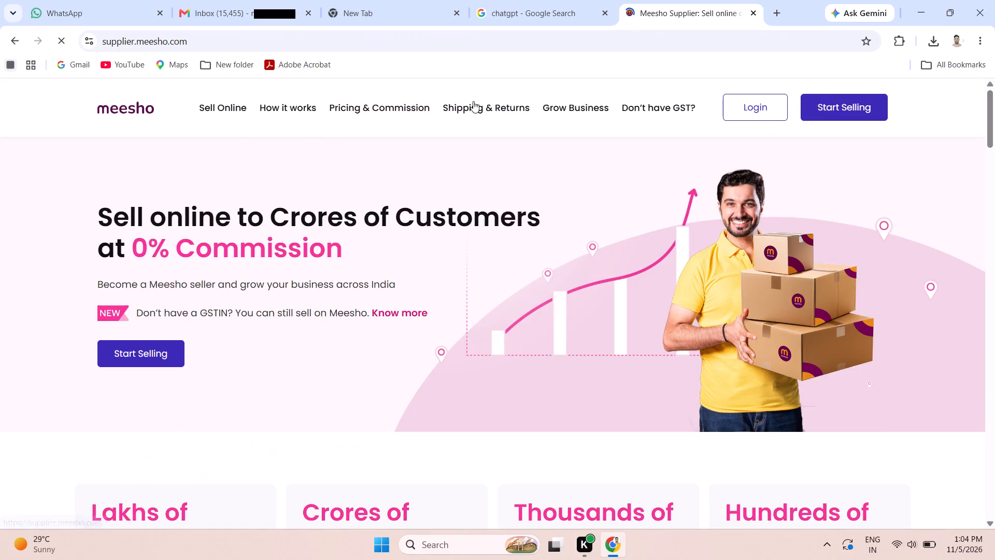
pyautogui.click(767, 112)
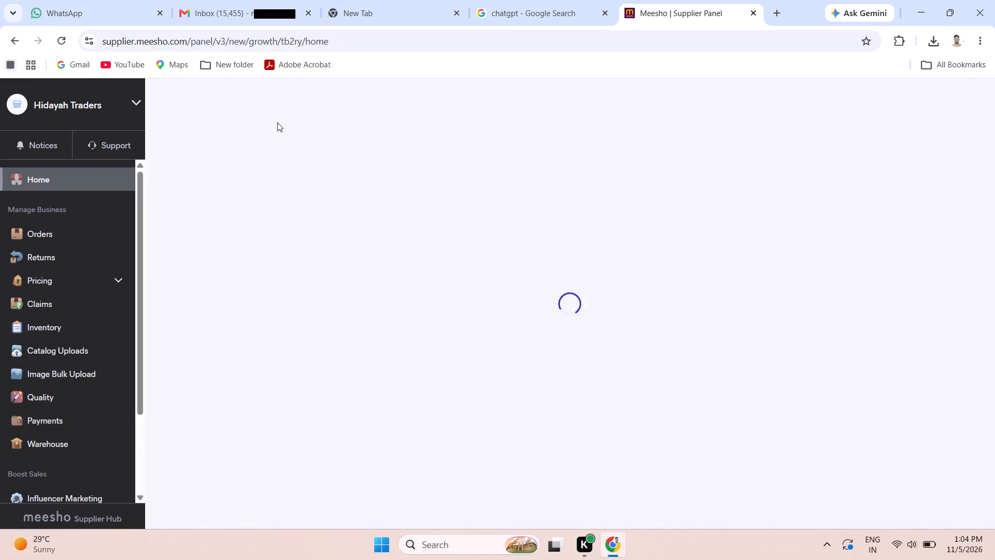
# Open the Manage Orders page of the supplier account.
pyautogui.click(94, 233)
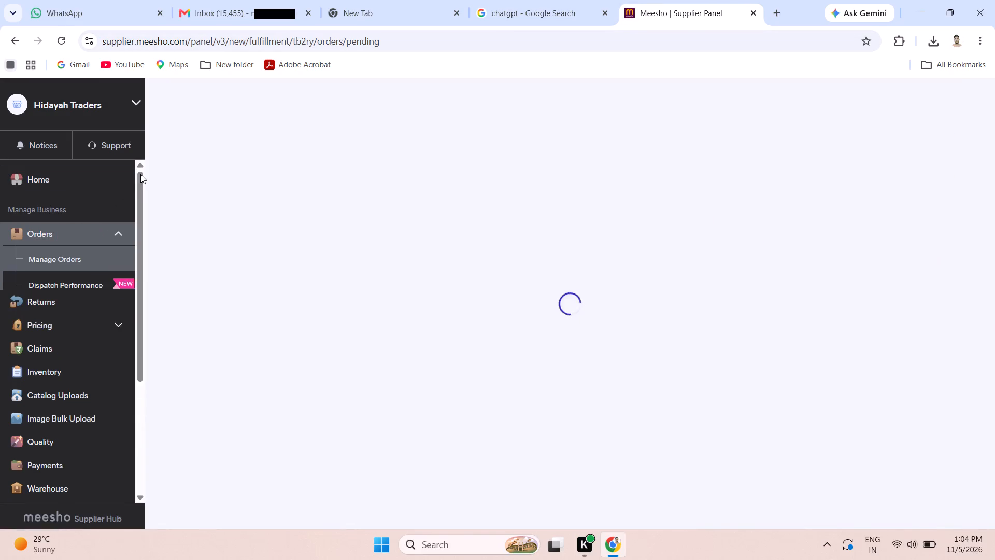
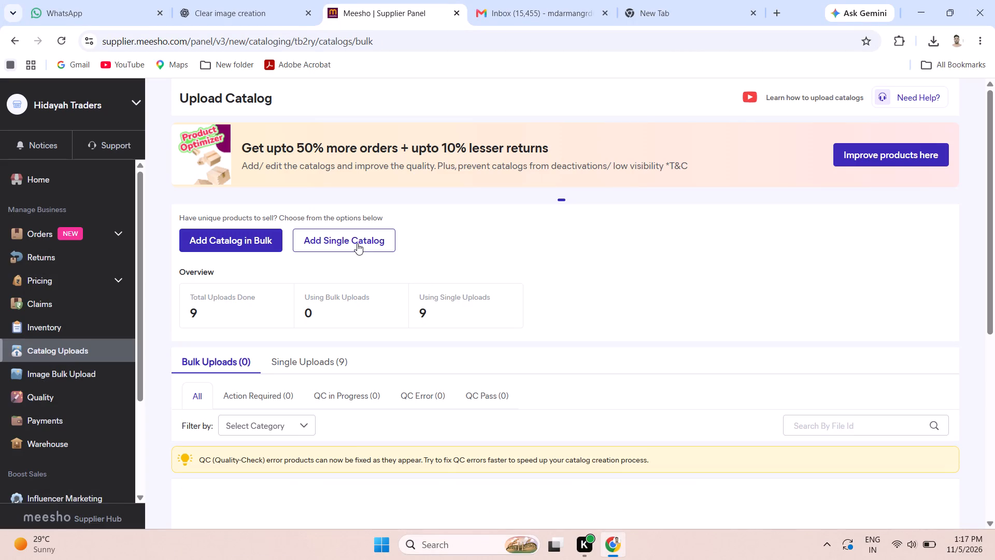
# Start a new single catalog upload in the Meesho Supplier Panel and search its product categories for "lamp".
pyautogui.click(357, 243)
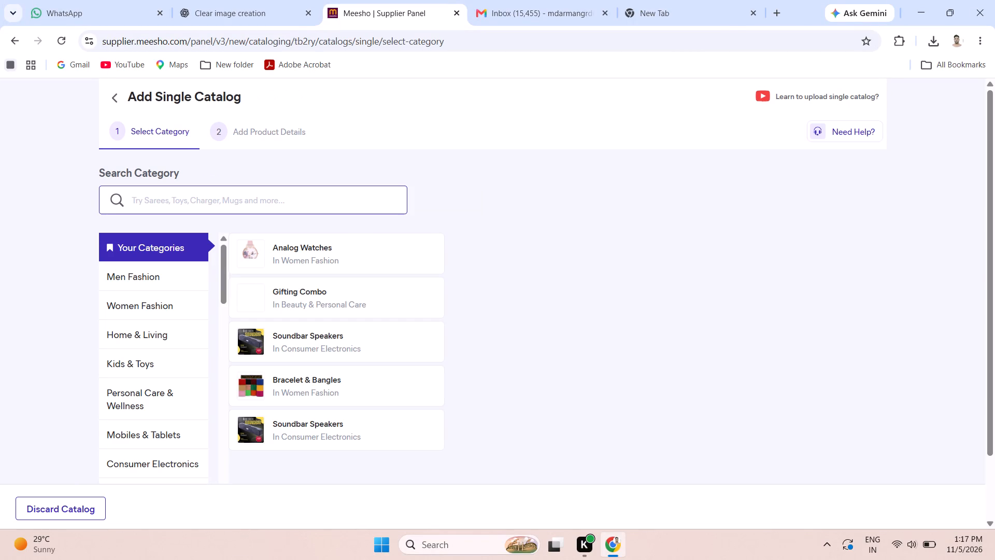
pyautogui.click(238, 204)
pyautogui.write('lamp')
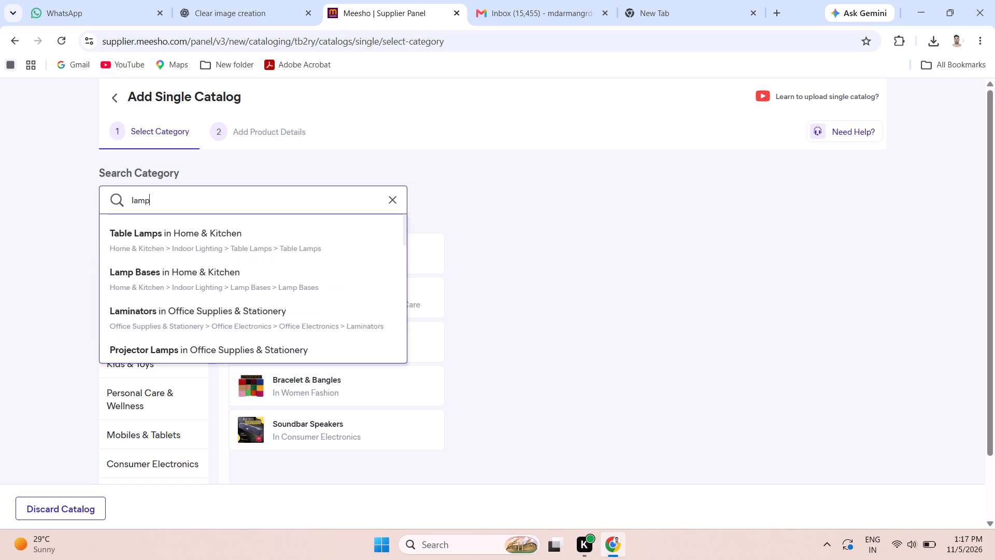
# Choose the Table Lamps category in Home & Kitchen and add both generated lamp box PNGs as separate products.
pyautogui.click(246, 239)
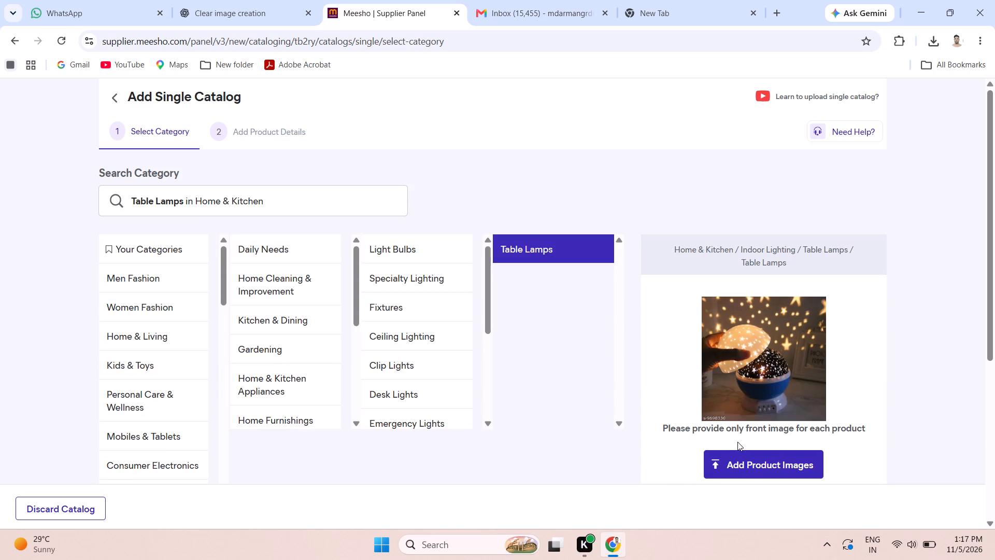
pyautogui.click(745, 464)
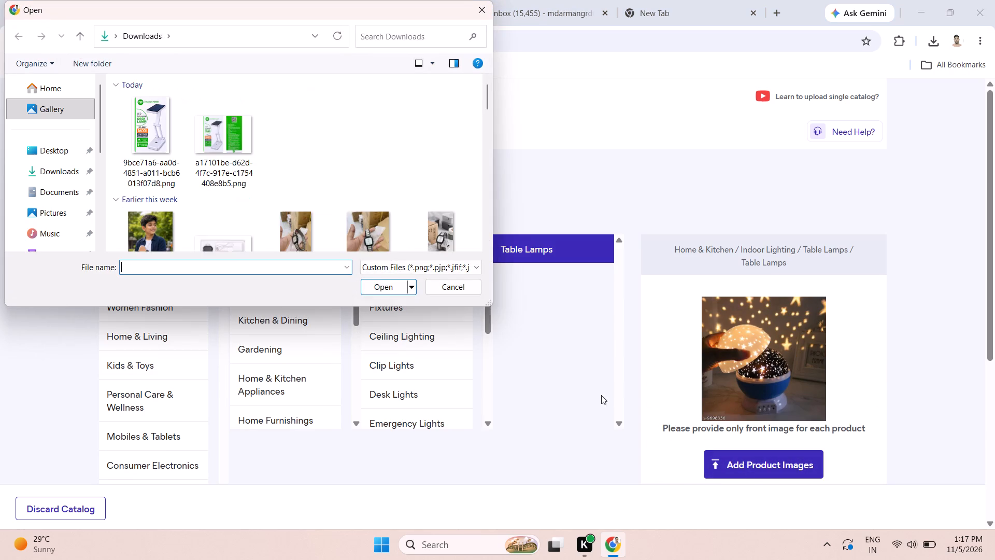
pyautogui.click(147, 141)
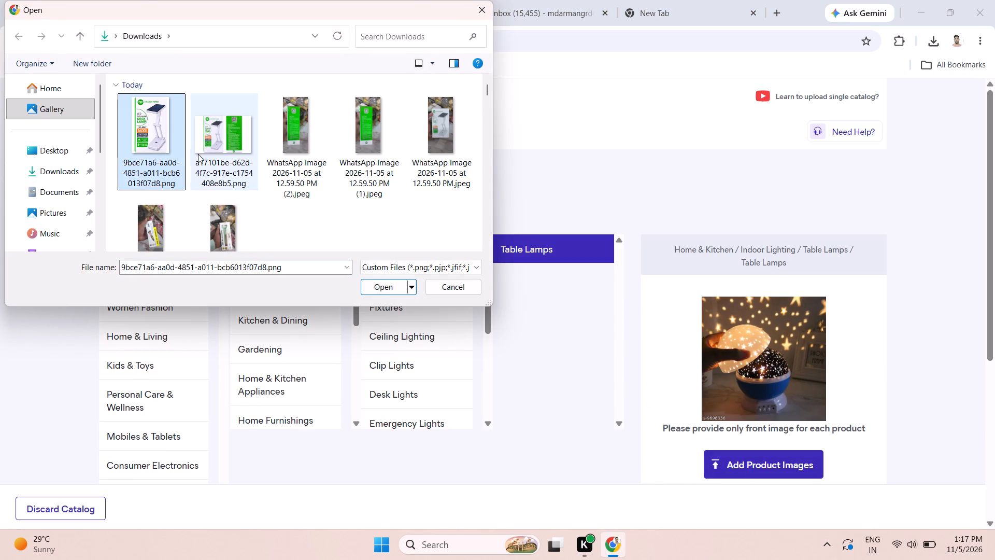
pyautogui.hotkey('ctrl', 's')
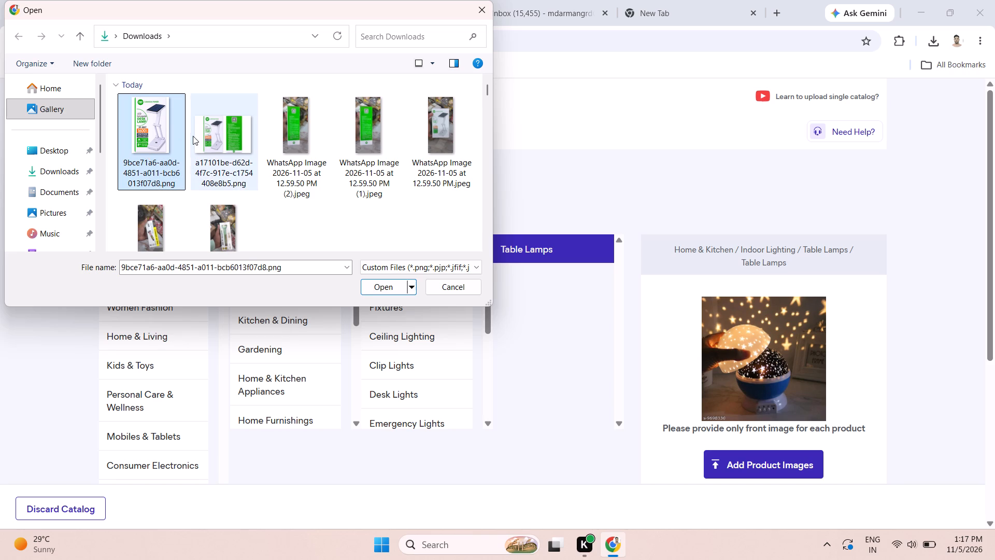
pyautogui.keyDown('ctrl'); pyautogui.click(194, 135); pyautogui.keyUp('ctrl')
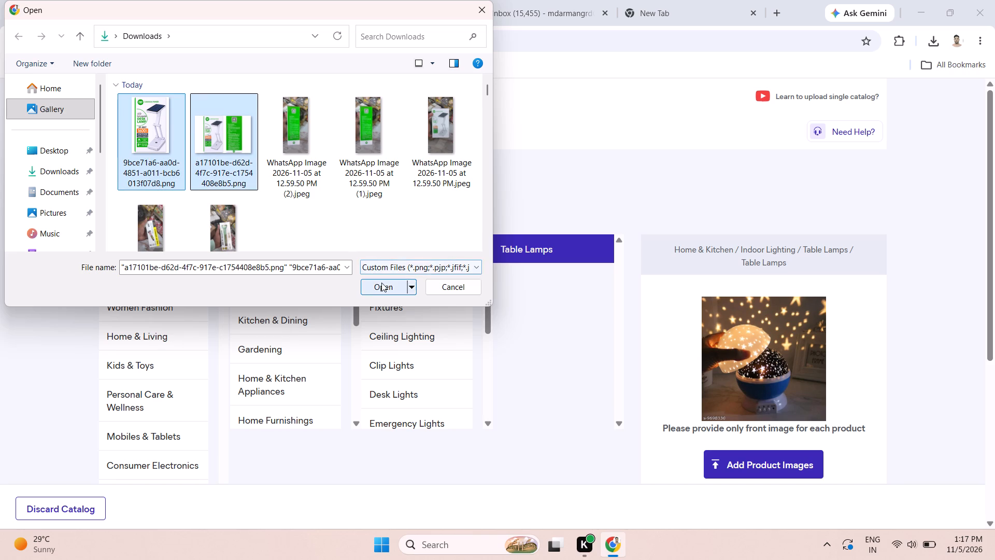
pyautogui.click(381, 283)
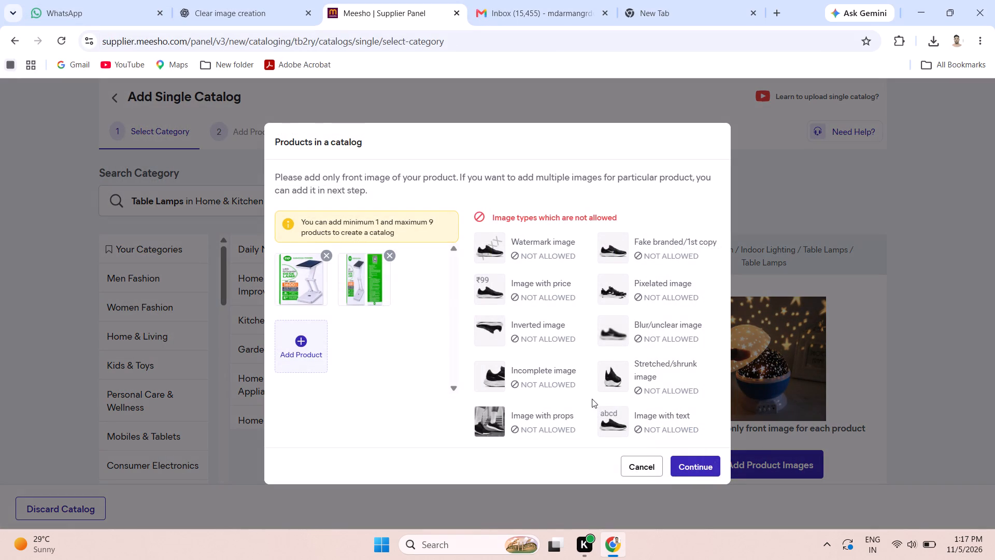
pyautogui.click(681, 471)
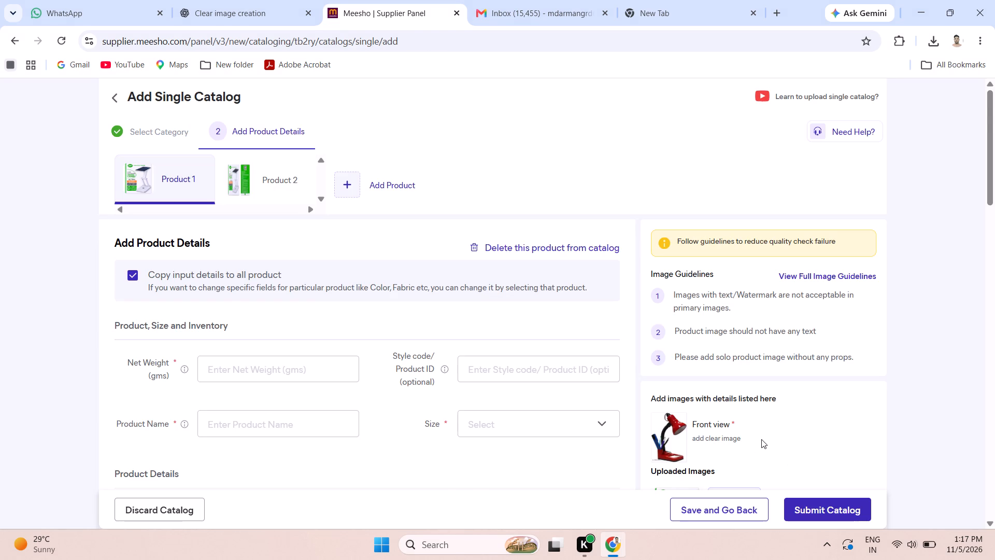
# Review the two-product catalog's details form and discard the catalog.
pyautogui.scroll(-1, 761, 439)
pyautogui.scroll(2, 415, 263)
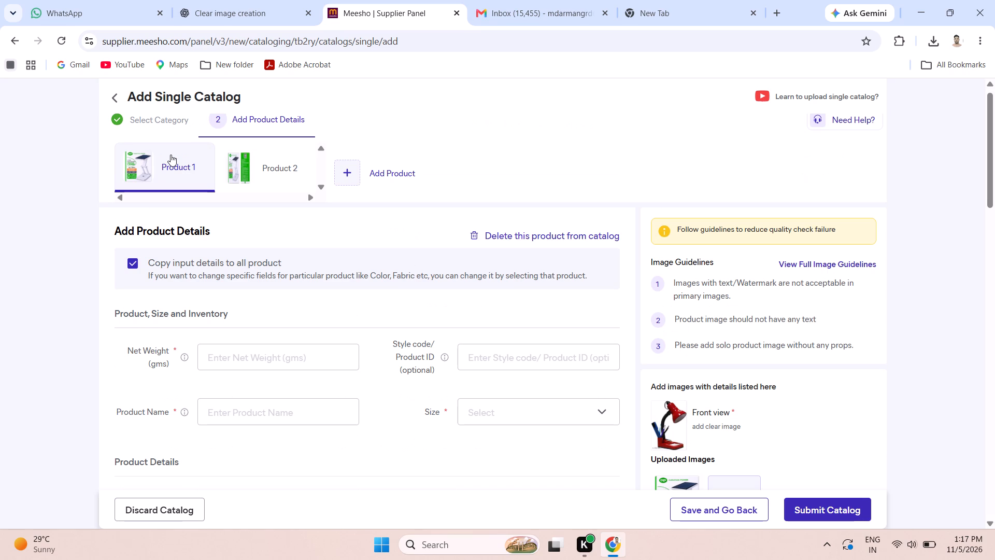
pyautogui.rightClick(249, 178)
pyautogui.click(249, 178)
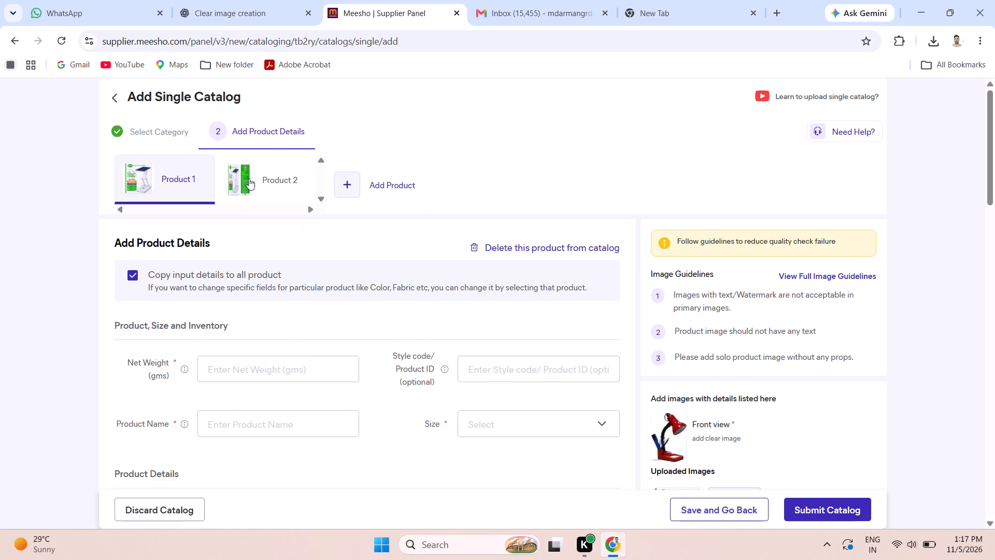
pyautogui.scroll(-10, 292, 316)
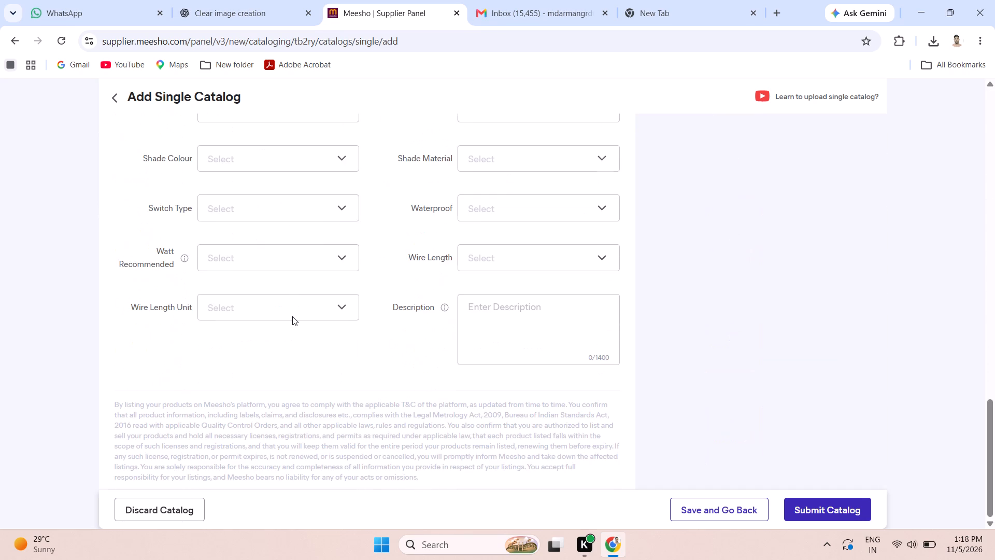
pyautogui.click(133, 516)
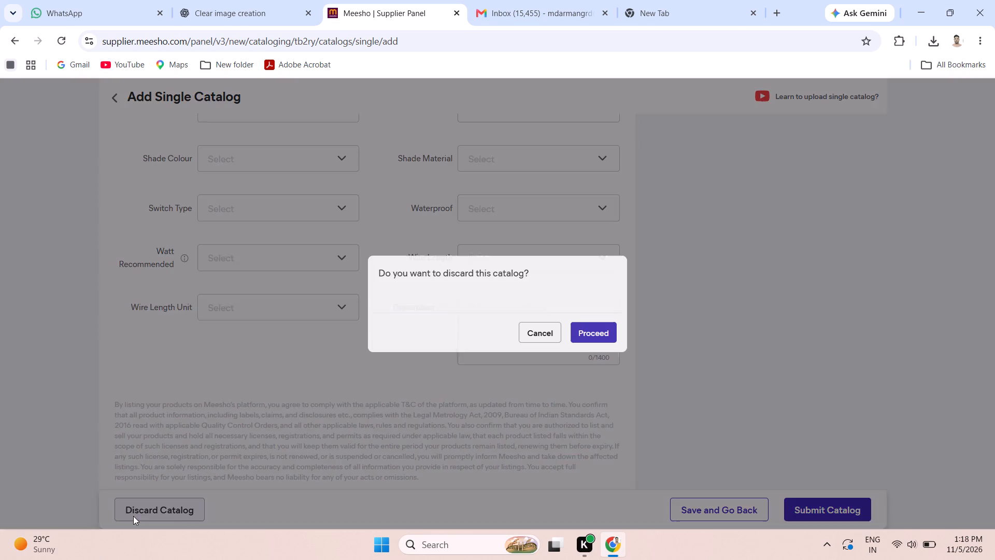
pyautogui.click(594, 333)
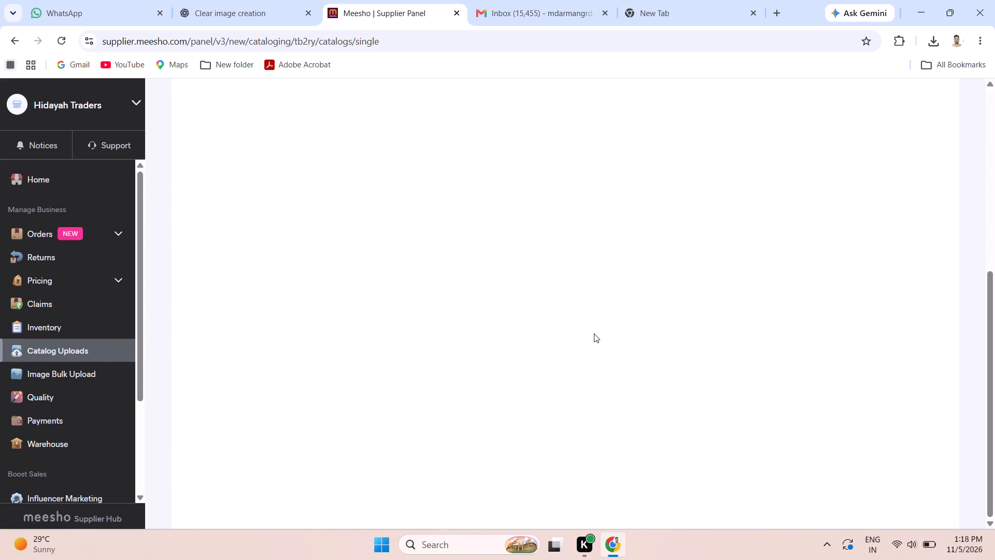
# Start a new single catalog, search categories for "lamp" and choose Table Lamps in Home & Kitchen.
pyautogui.scroll(3, 530, 253)
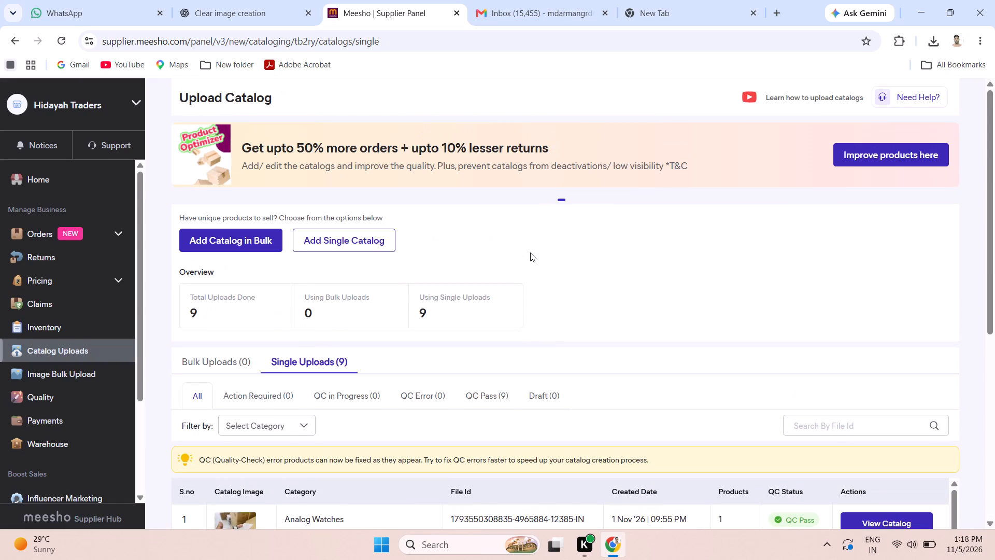
pyautogui.scroll(3, 530, 253)
pyautogui.click(378, 237)
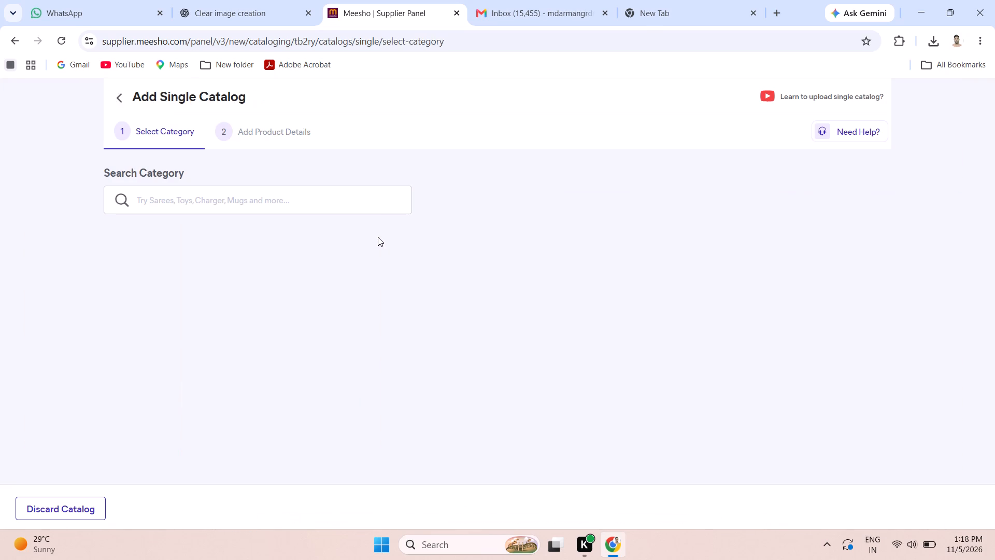
pyautogui.click(350, 209)
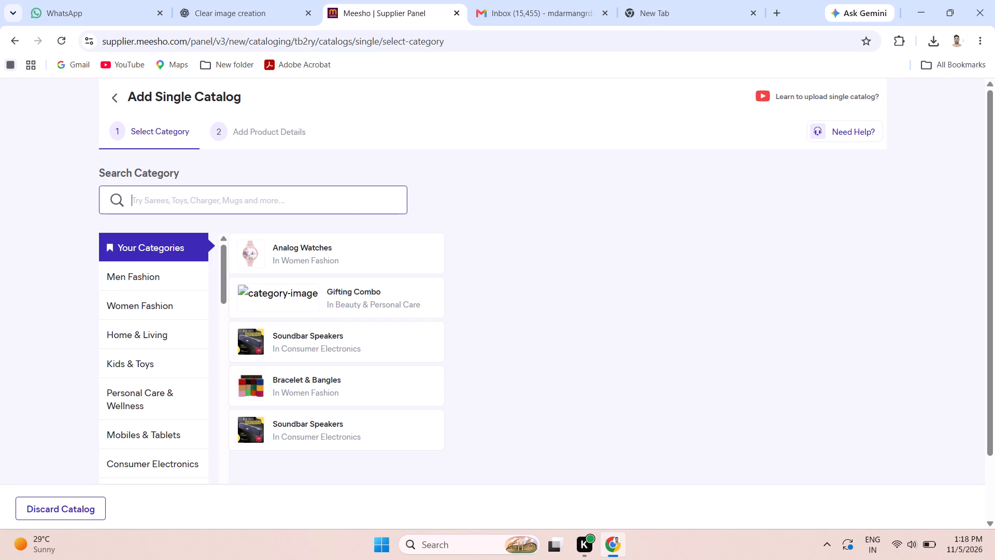
pyautogui.click(348, 205)
pyautogui.write('lam')
pyautogui.press('p')
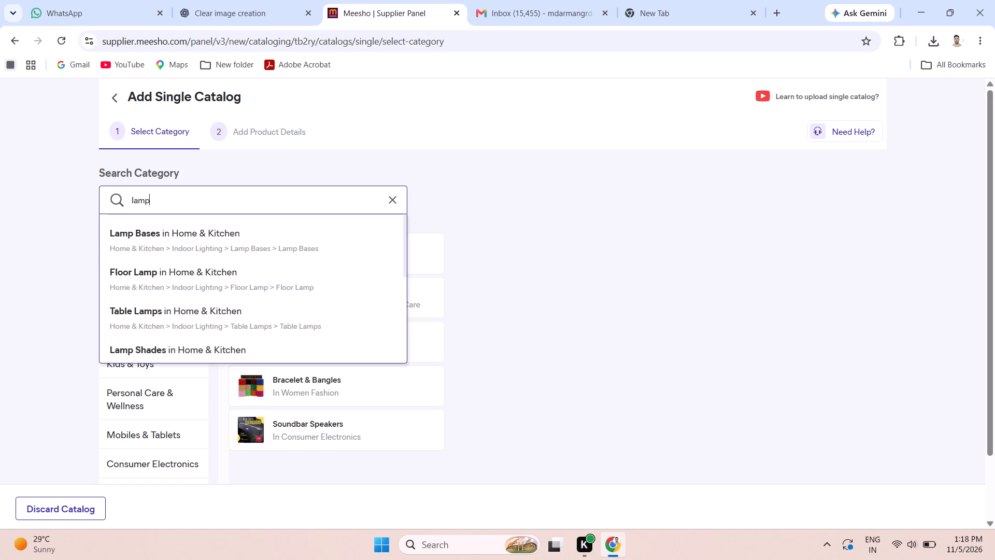
pyautogui.click(295, 239)
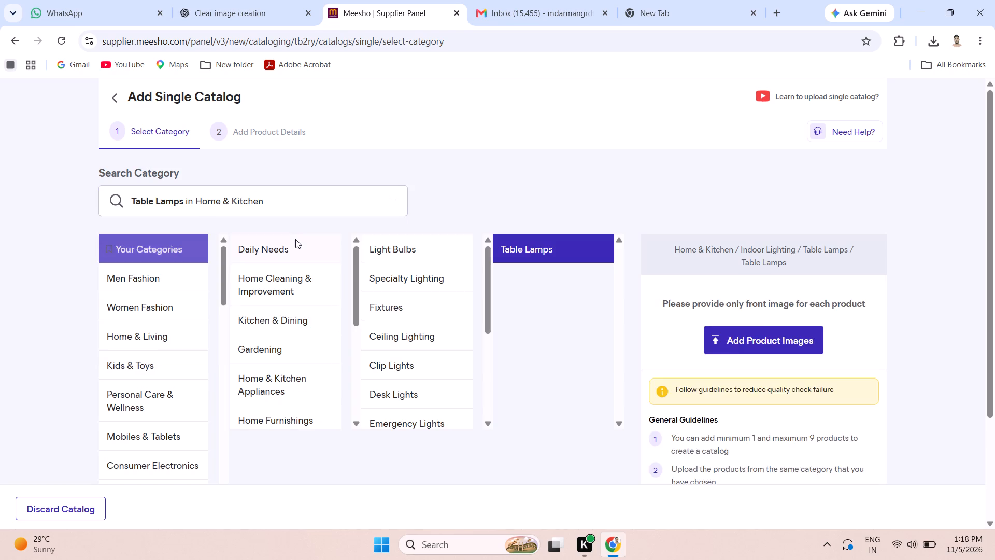
# Upload only the generated front image PNG of the lamp box as the product image and continue to product details.
pyautogui.click(725, 464)
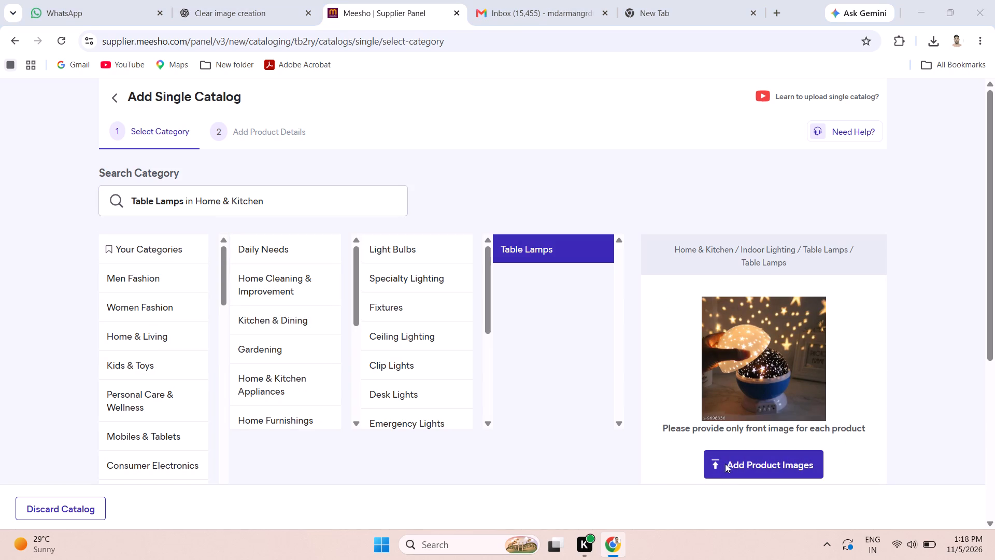
pyautogui.click(157, 152)
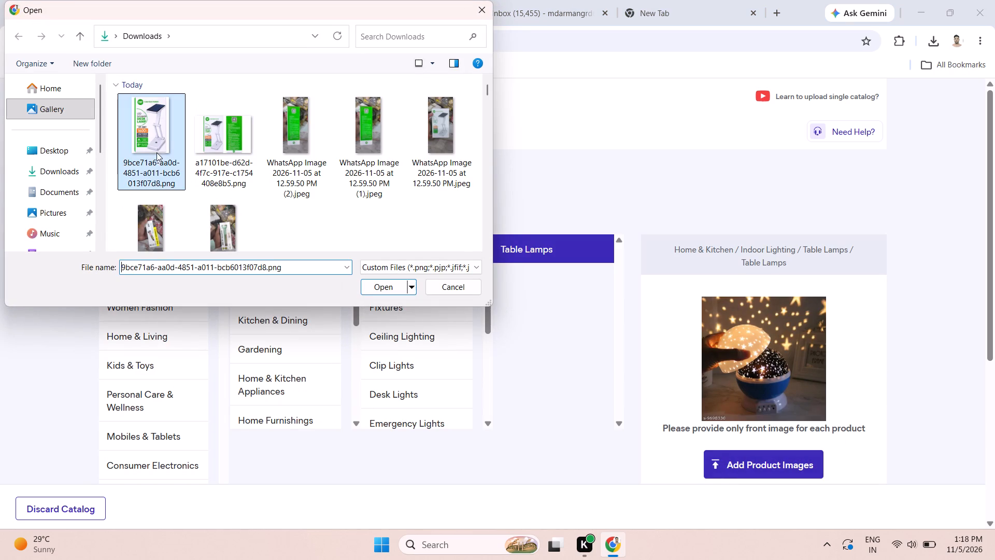
pyautogui.click(379, 282)
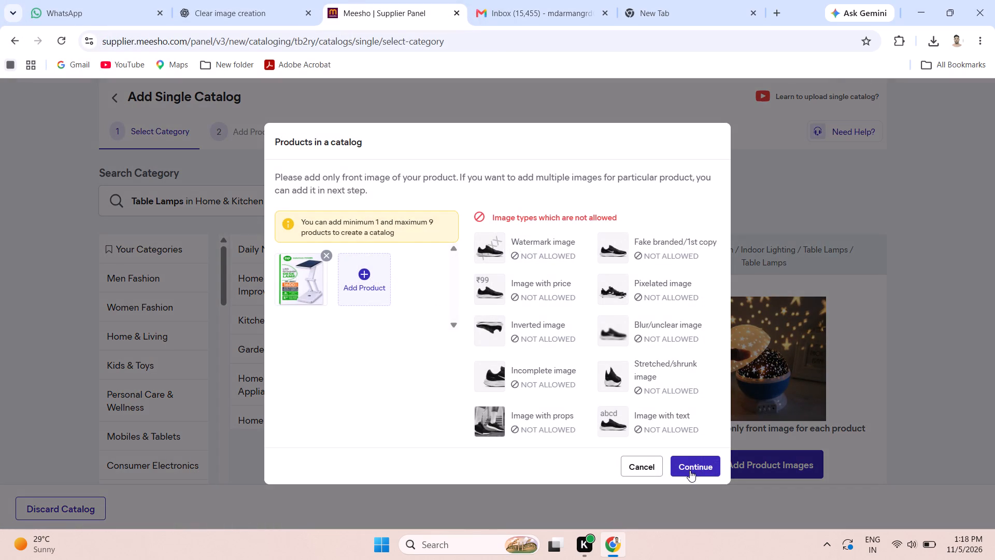
pyautogui.click(690, 470)
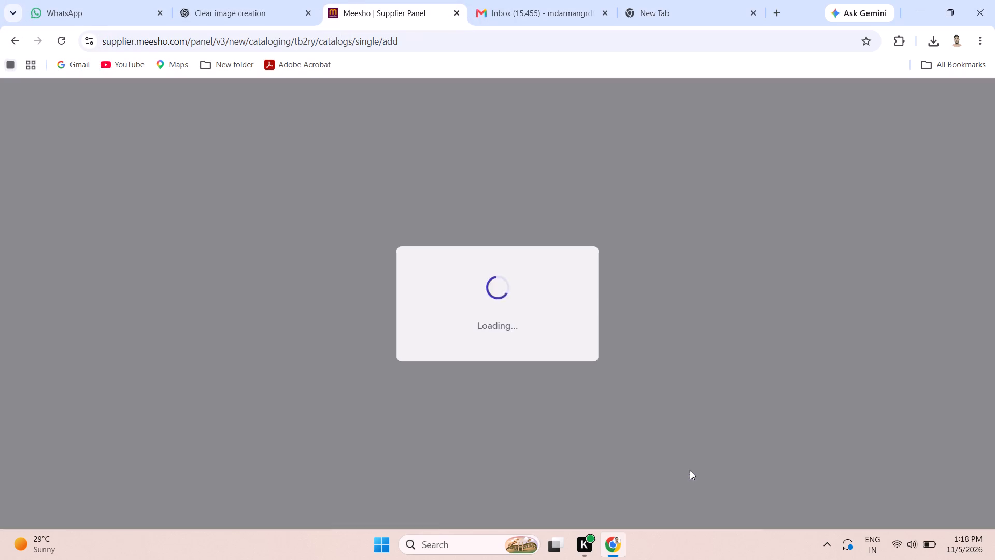
# Add the combined front-and-back PNG and the "WhatsApp Image 2026-11-05 at 12.59.50 PM.jpeg" box photo as additional product images.
pyautogui.scroll(-2, 797, 478)
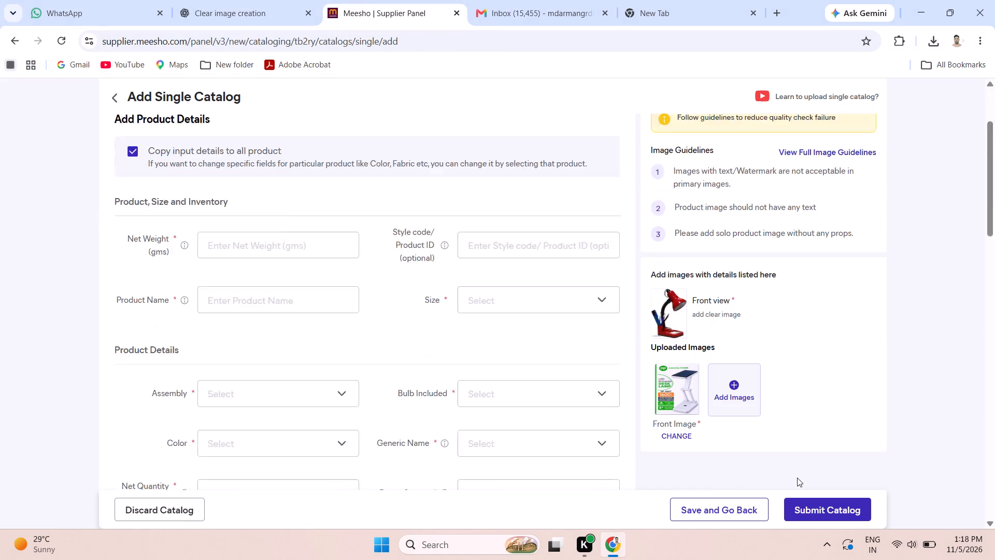
pyautogui.scroll(-1, 797, 478)
pyautogui.click(739, 291)
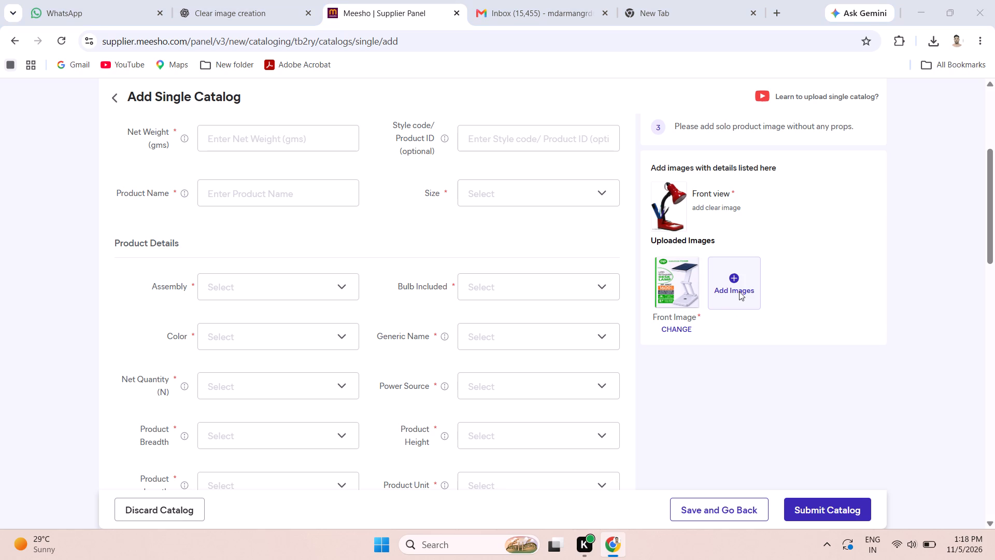
pyautogui.click(223, 167)
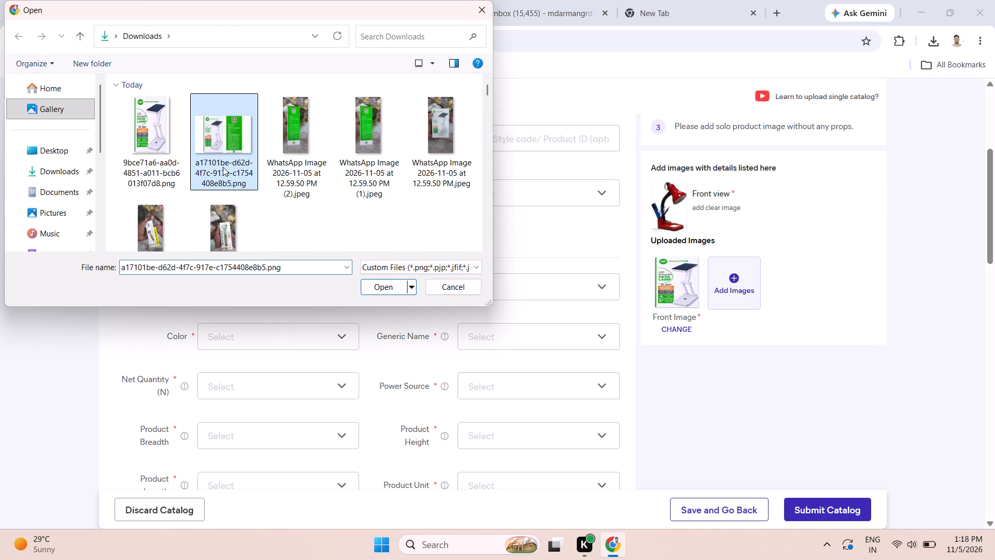
pyautogui.click(386, 288)
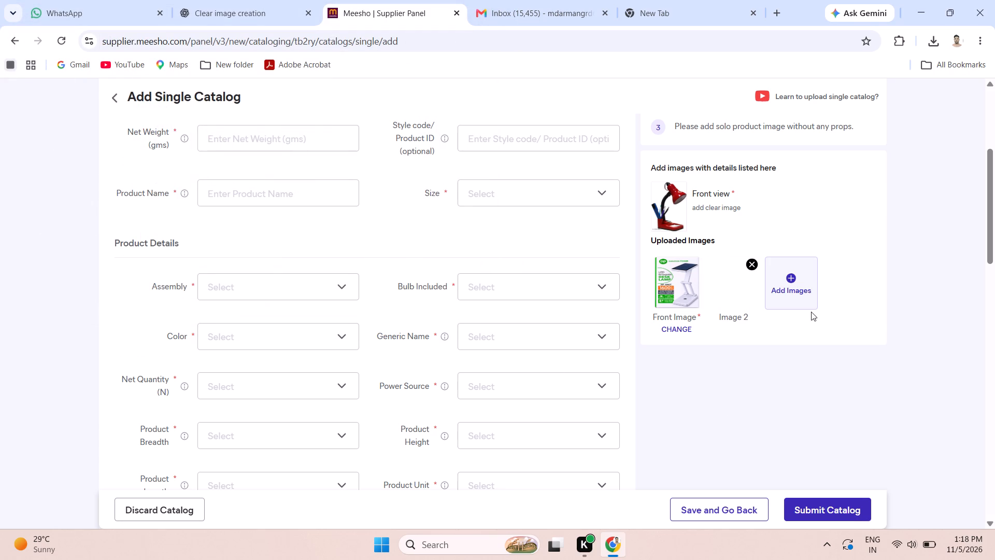
pyautogui.click(797, 292)
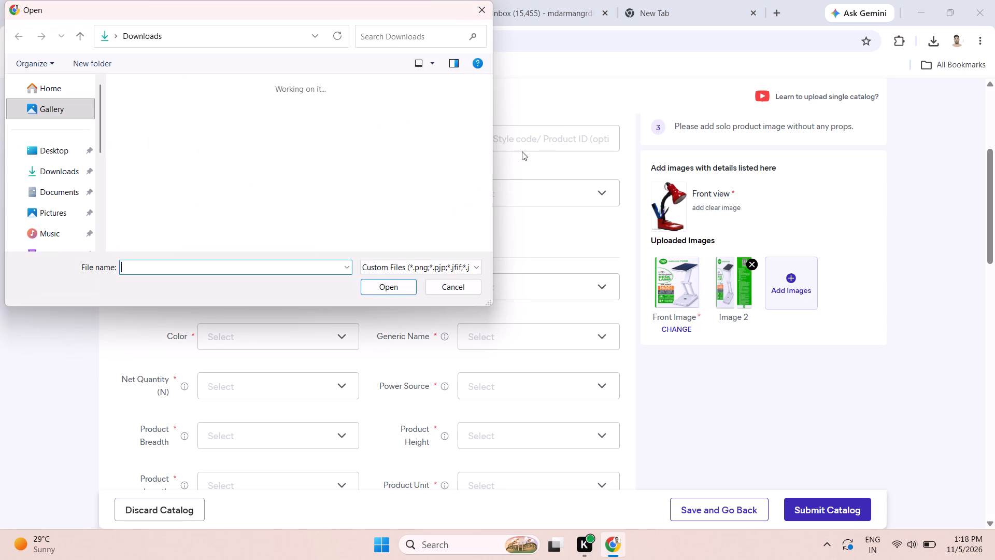
pyautogui.doubleClick(437, 151)
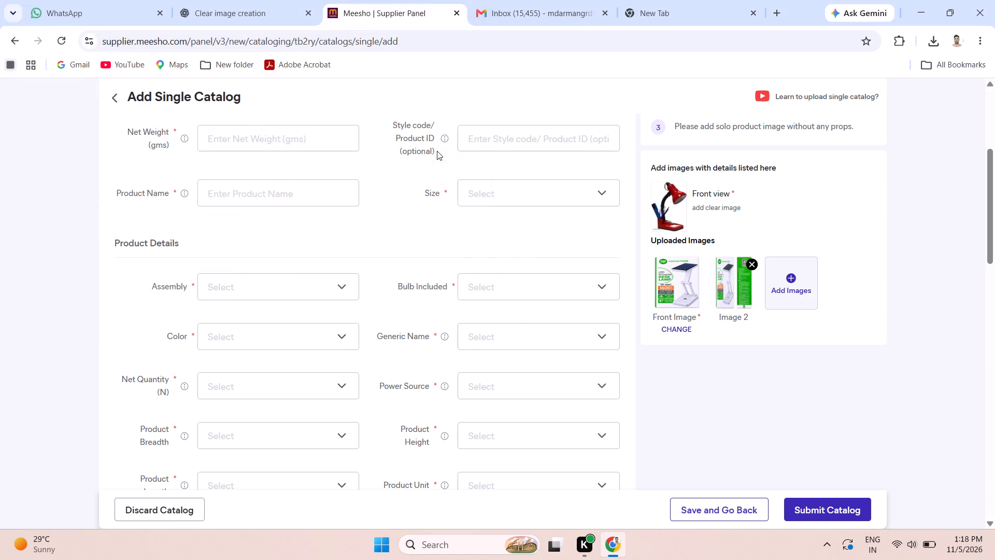
pyautogui.scroll(2, 447, 294)
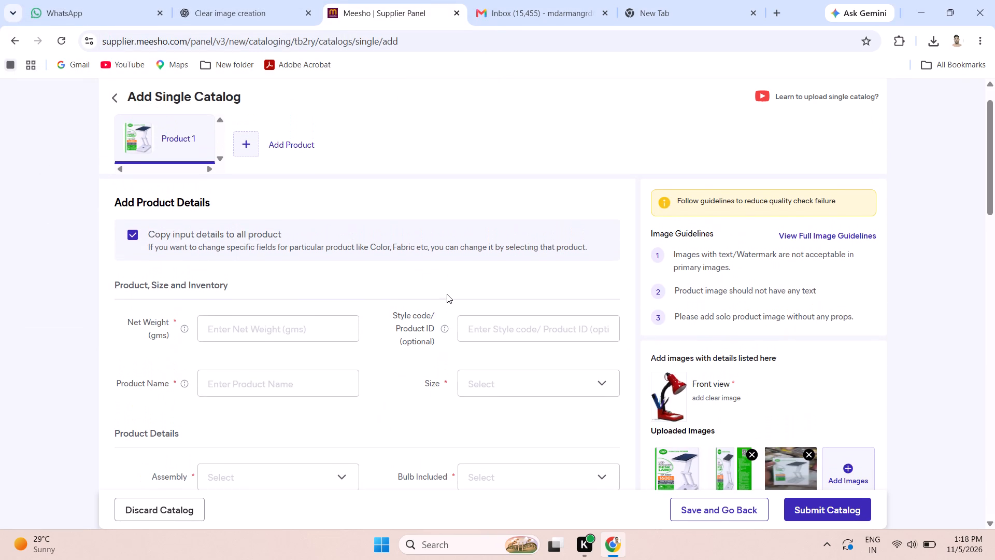
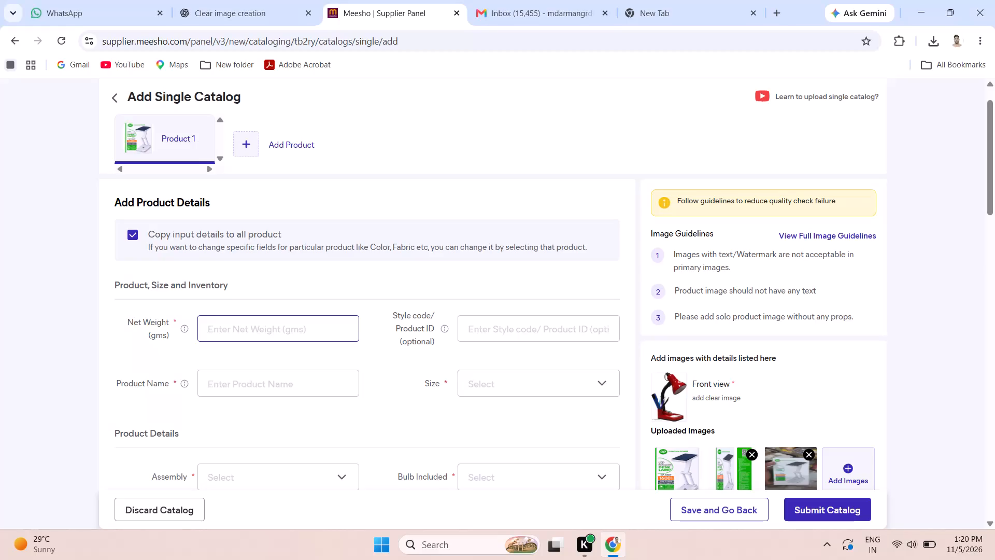
# Enter a net weight of 250 gms and the product name "Duration Power Lamp".
pyautogui.rightClick(217, 324)
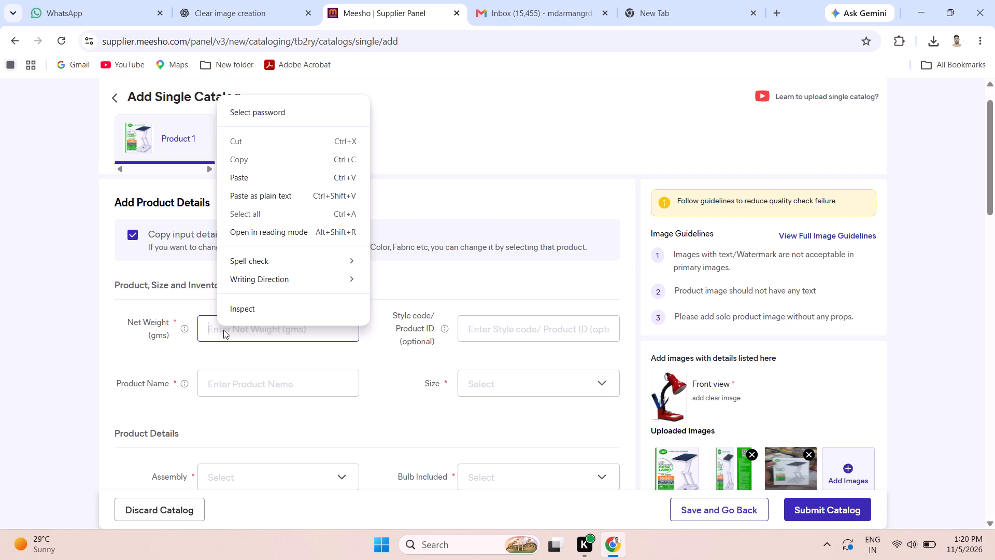
pyautogui.click(232, 329)
pyautogui.write('250')
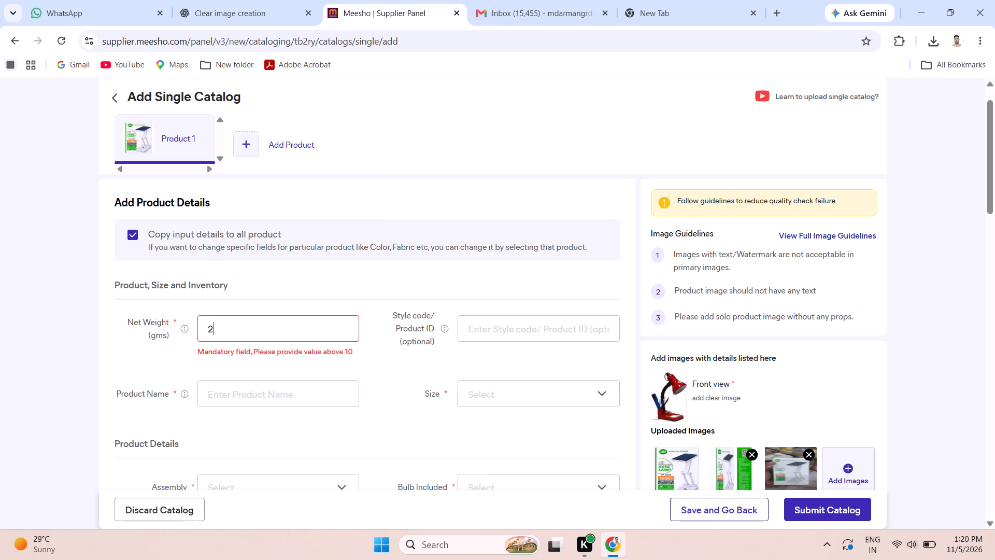
pyautogui.click(310, 386)
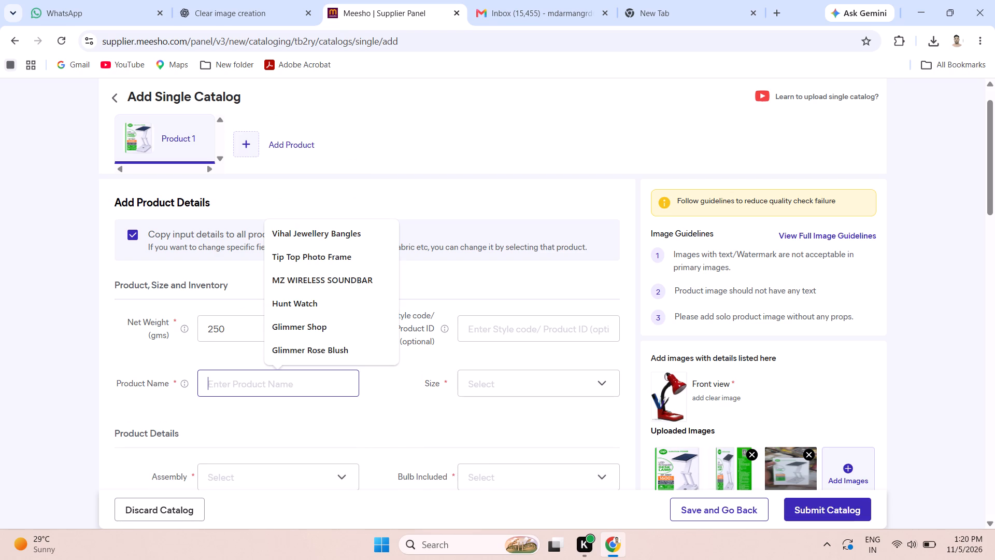
pyautogui.write('Durat')
pyautogui.write('ion')
pyautogui.press('space')
pyautogui.write('Power')
pyautogui.press('space')
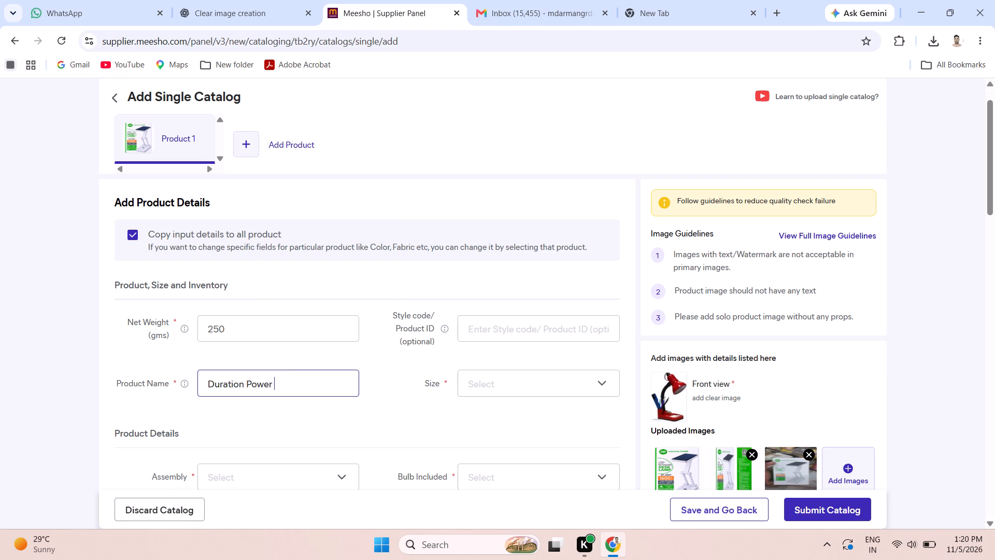
pyautogui.press('space')
pyautogui.write('Lamp')
# Set the product size to Free Size and apply it.
pyautogui.click(509, 386)
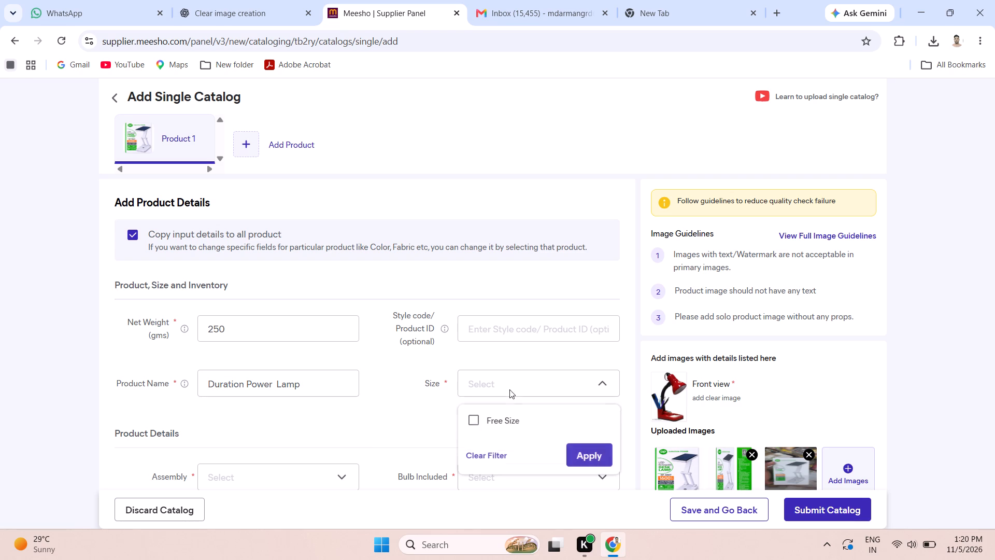
pyautogui.click(484, 423)
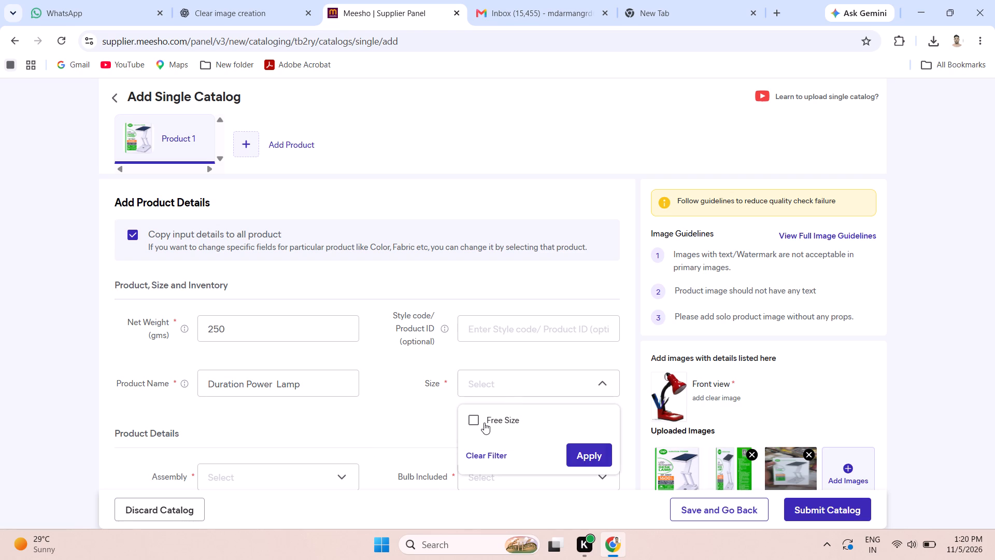
pyautogui.click(476, 421)
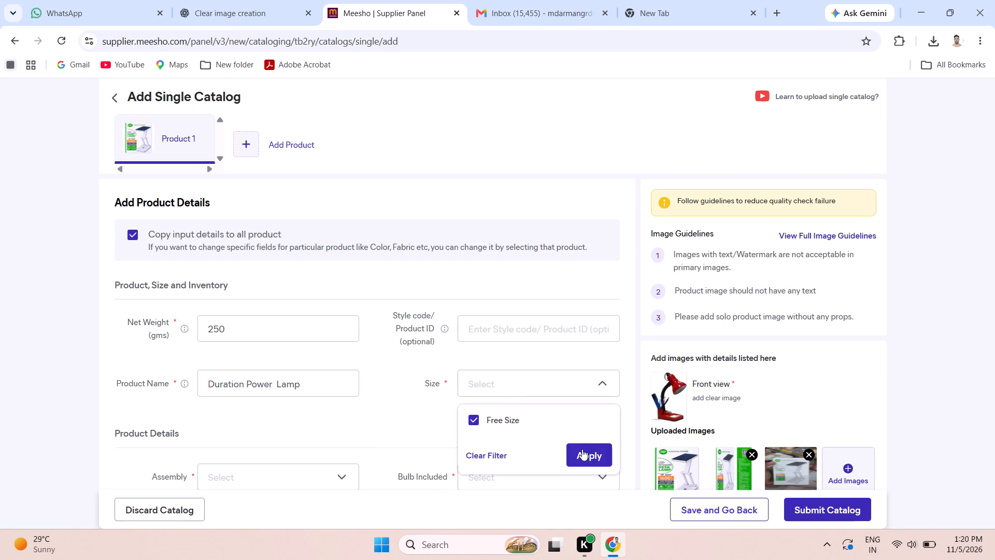
pyautogui.click(582, 449)
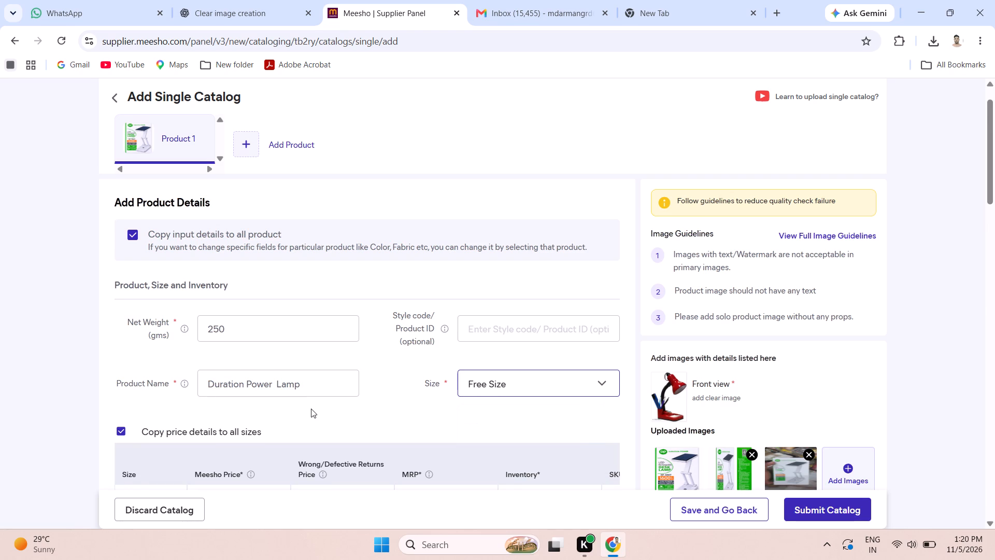
# Fill in the Free Size row with Meesho price 399, the suggested returns price 384, MRP 699 and inventory 100.
pyautogui.scroll(-1, 311, 409)
pyautogui.click(231, 425)
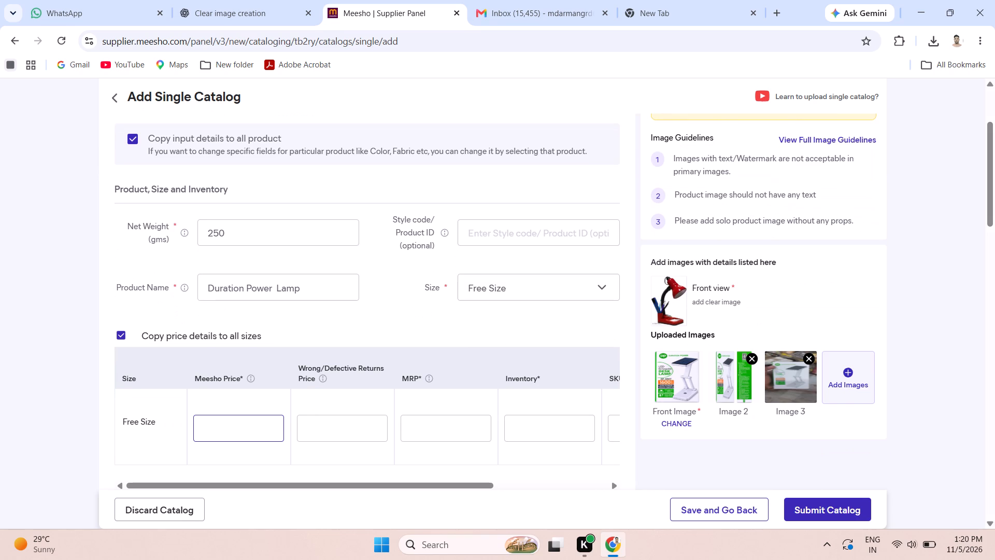
pyautogui.write('399')
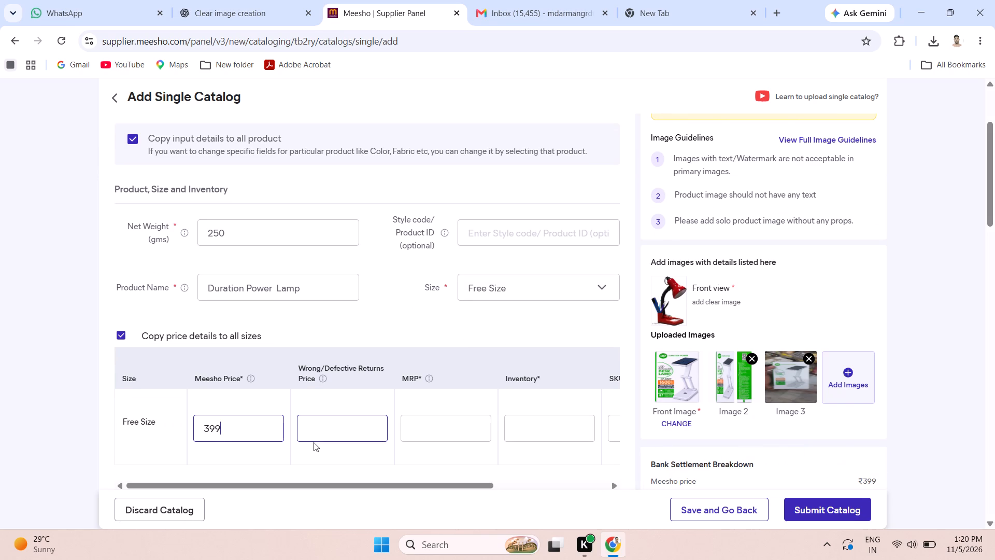
pyautogui.click(326, 426)
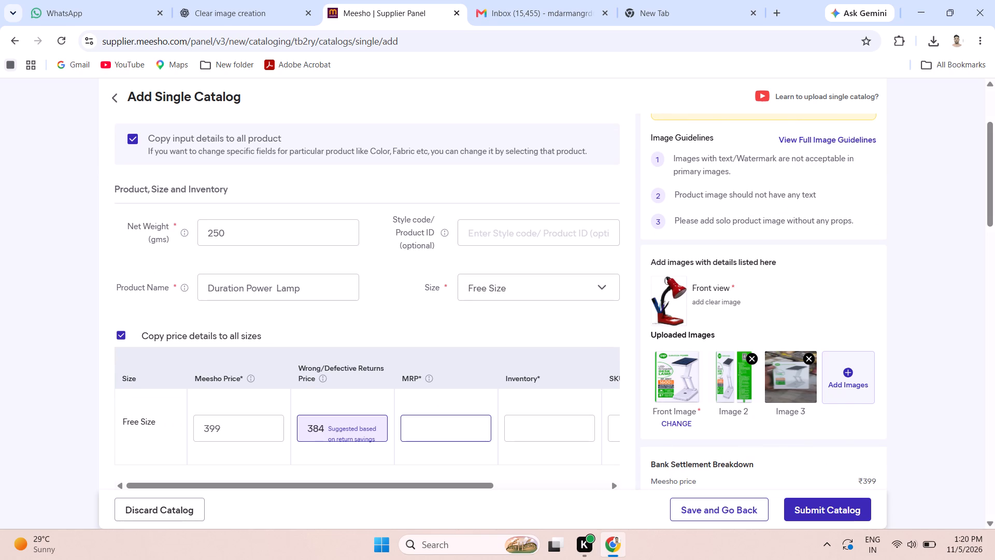
pyautogui.click(442, 422)
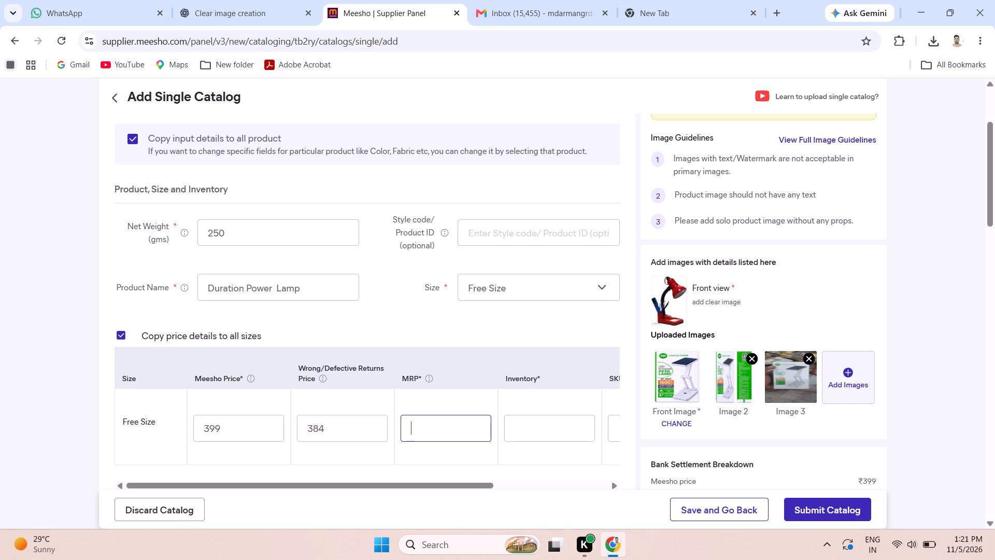
pyautogui.write('699')
pyautogui.click(541, 433)
pyautogui.press('1')
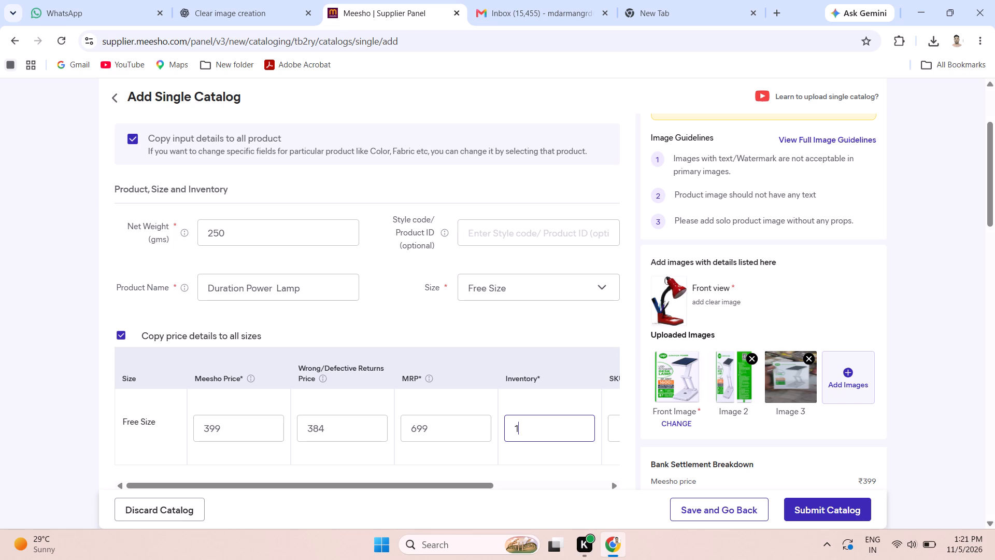
pyautogui.write('00')
pyautogui.click(548, 456)
# In the product details, set Assembly to Fully Assembled and Bulb Included to Yes.
pyautogui.scroll(-2, 548, 456)
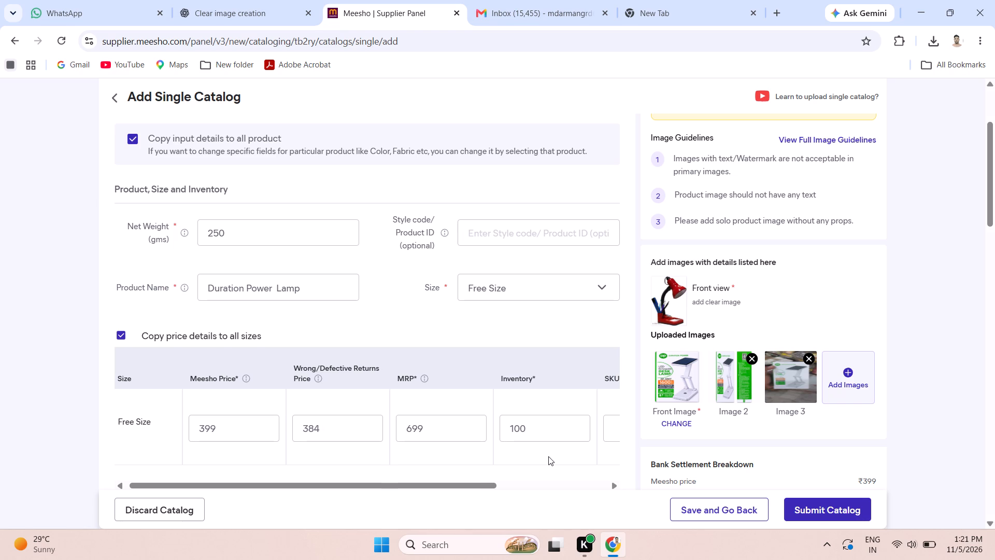
pyautogui.scroll(-1, 548, 456)
pyautogui.scroll(-1, 571, 345)
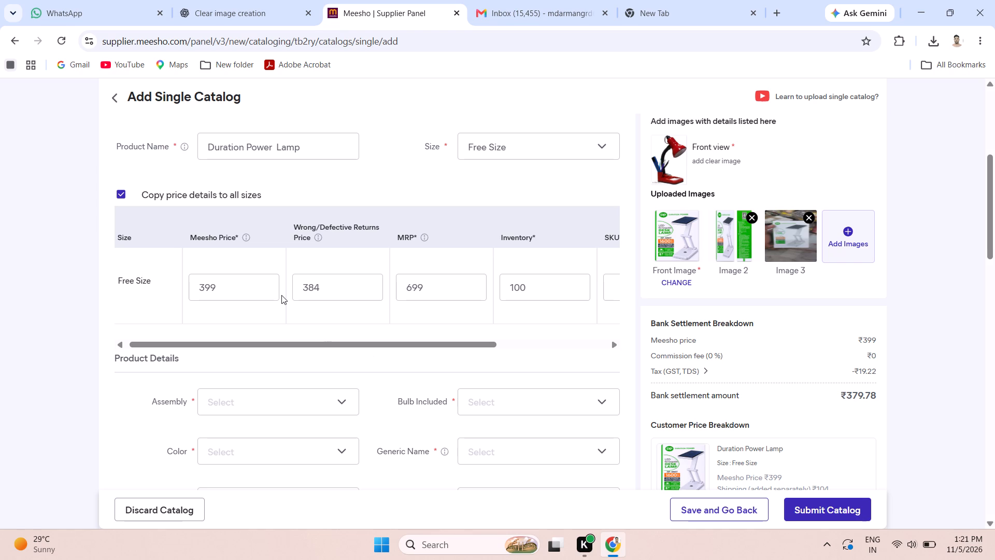
pyautogui.click(257, 288)
pyautogui.click(268, 410)
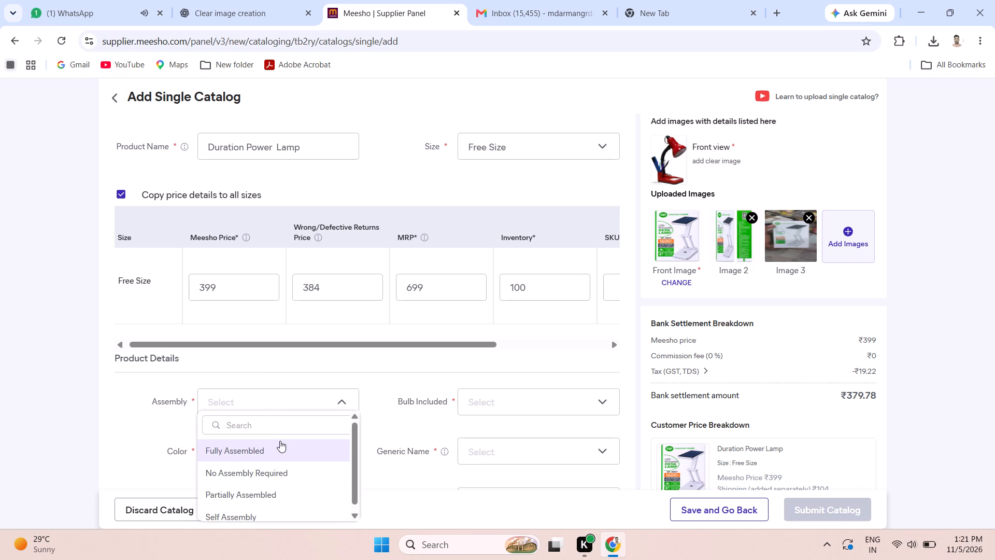
pyautogui.click(282, 450)
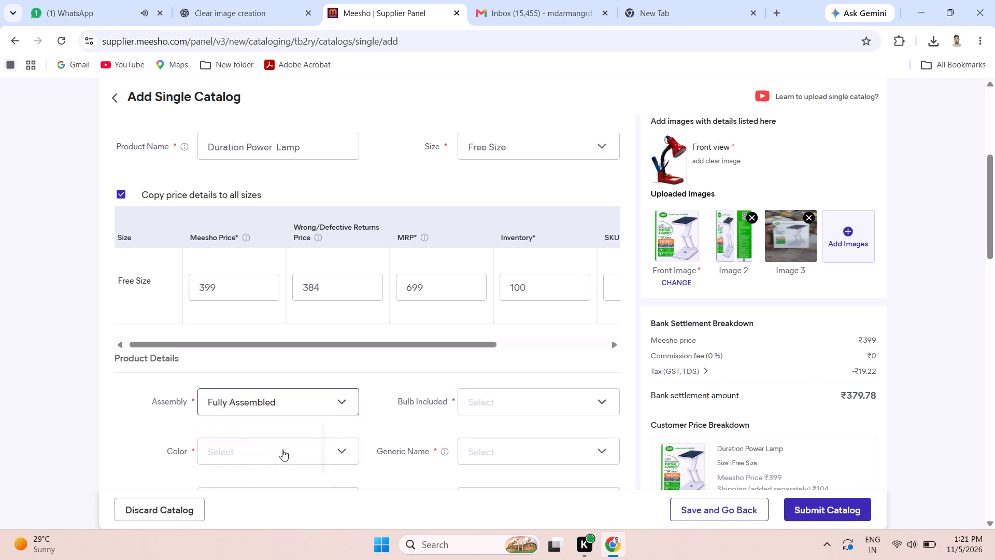
pyautogui.click(497, 396)
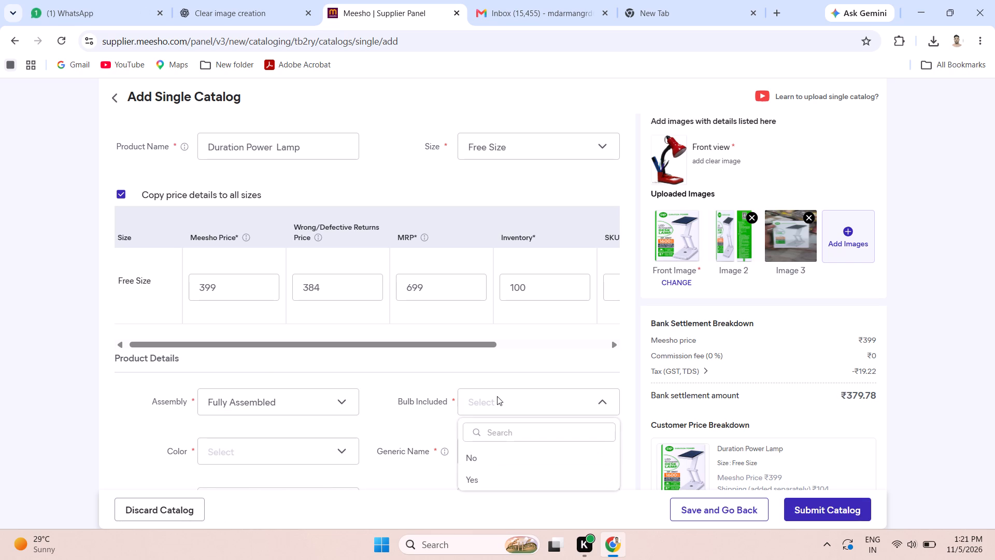
pyautogui.click(500, 472)
# Search the color options for "whi" and choose White as the lamp's color.
pyautogui.click(330, 447)
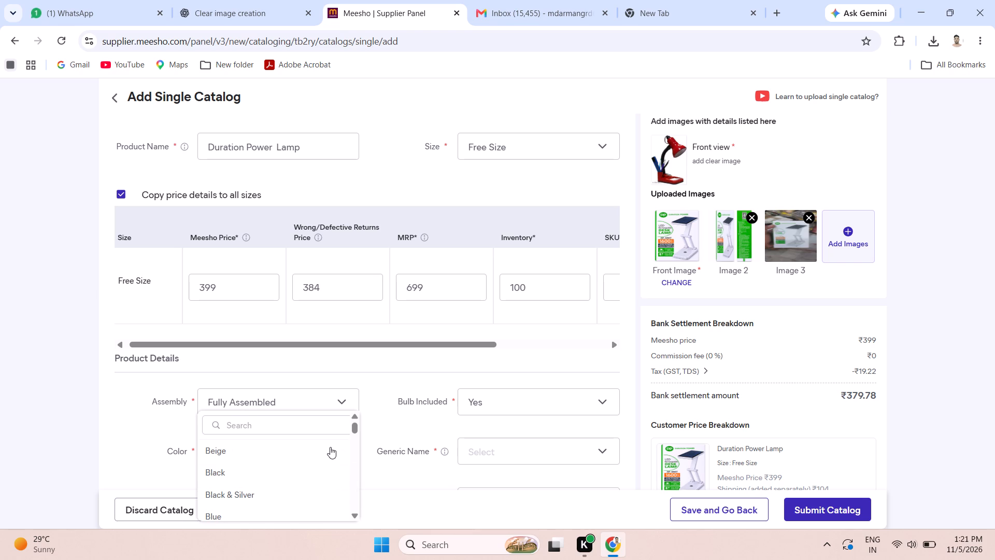
pyautogui.press('w')
pyautogui.click(280, 425)
pyautogui.write('whi')
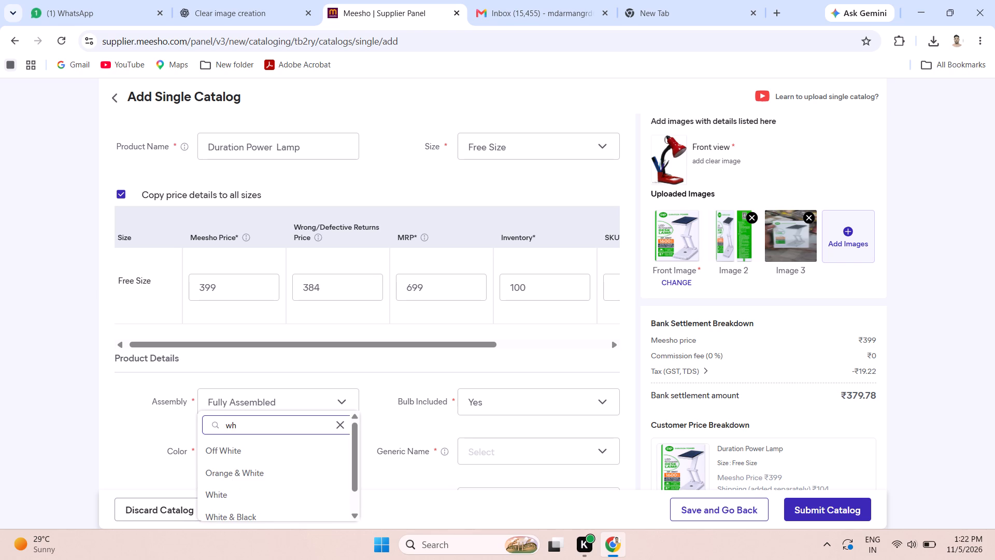
pyautogui.click(293, 486)
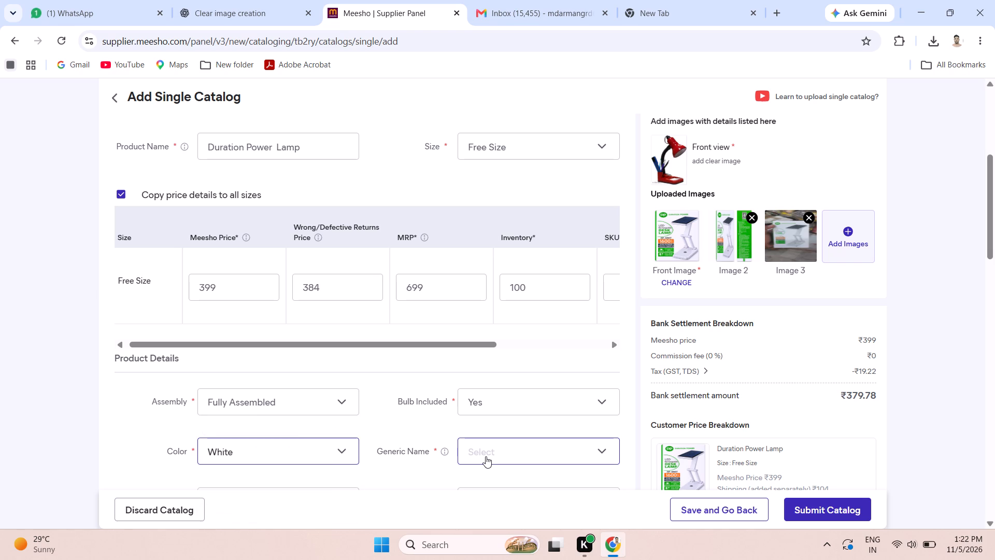
# Set the product's Generic Name to Table Lamps.
pyautogui.click(486, 456)
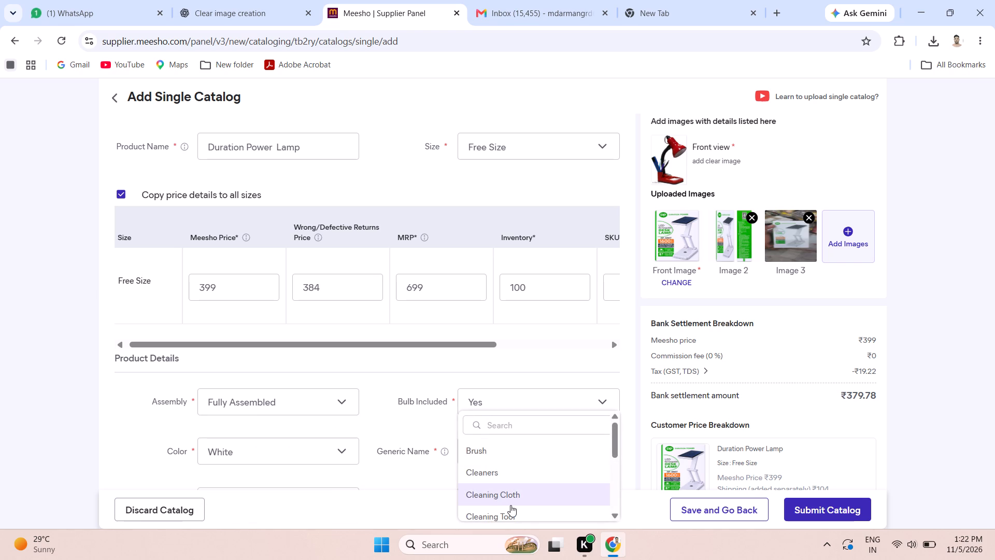
pyautogui.scroll(-2, 510, 505)
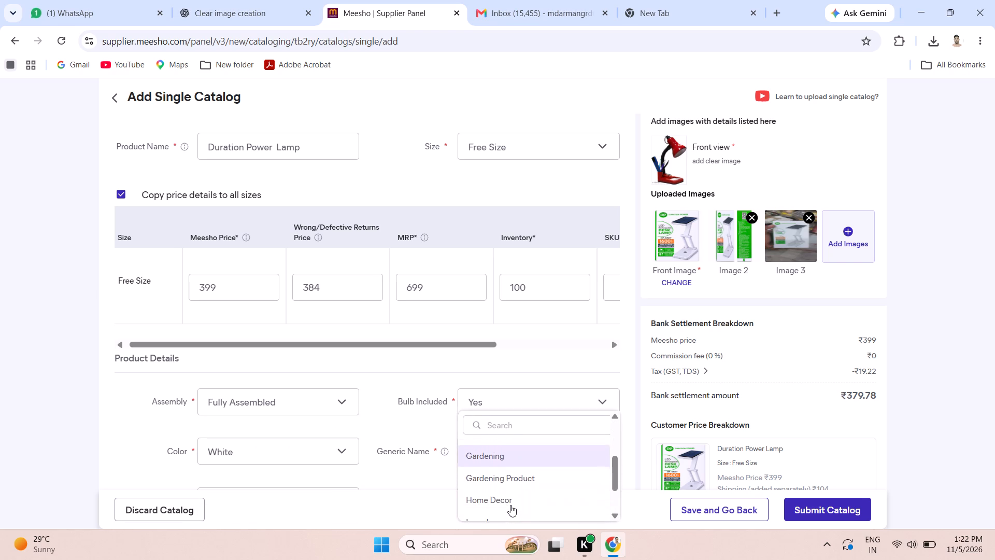
pyautogui.scroll(-3, 510, 505)
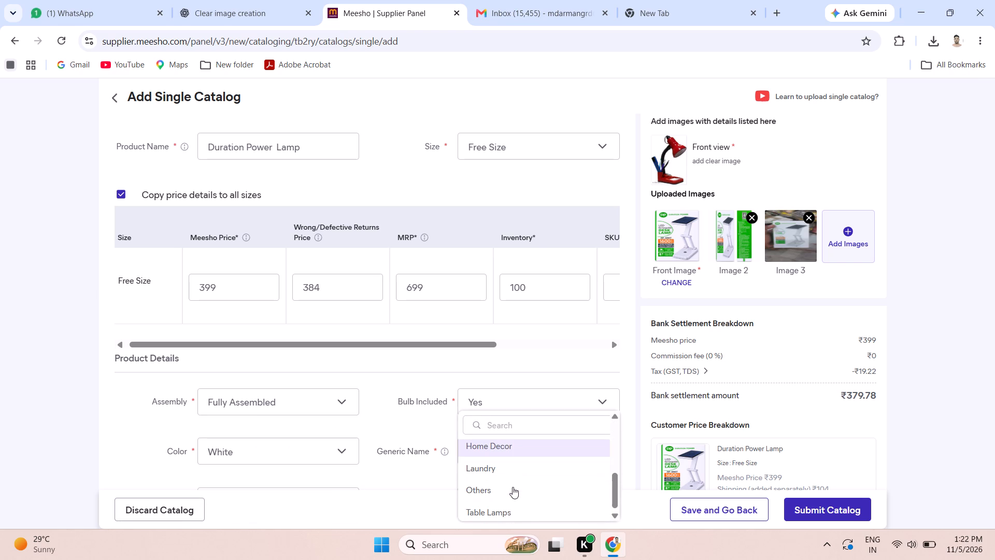
pyautogui.scroll(-1, 513, 487)
pyautogui.click(514, 511)
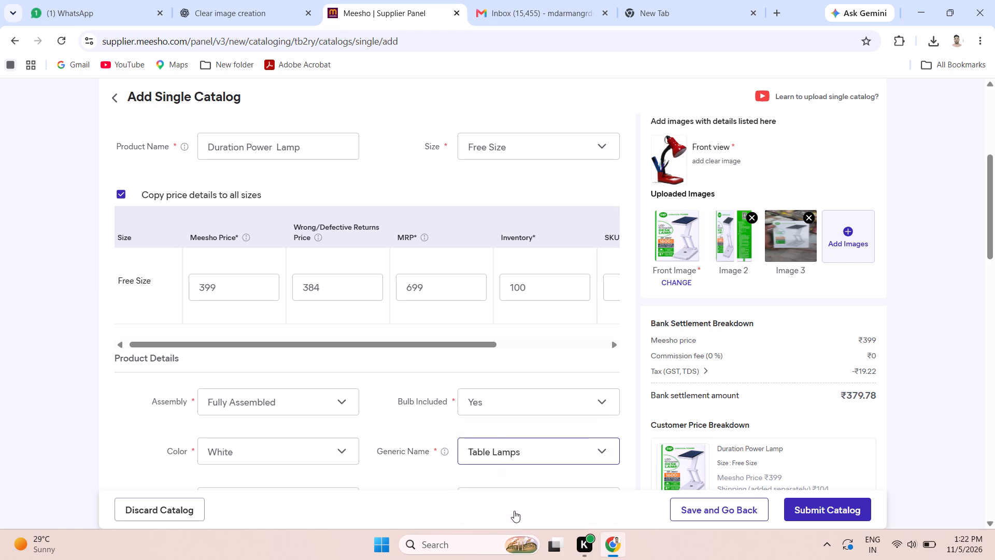
# Set the Net Quantity (N) to 1.
pyautogui.scroll(-2, 462, 493)
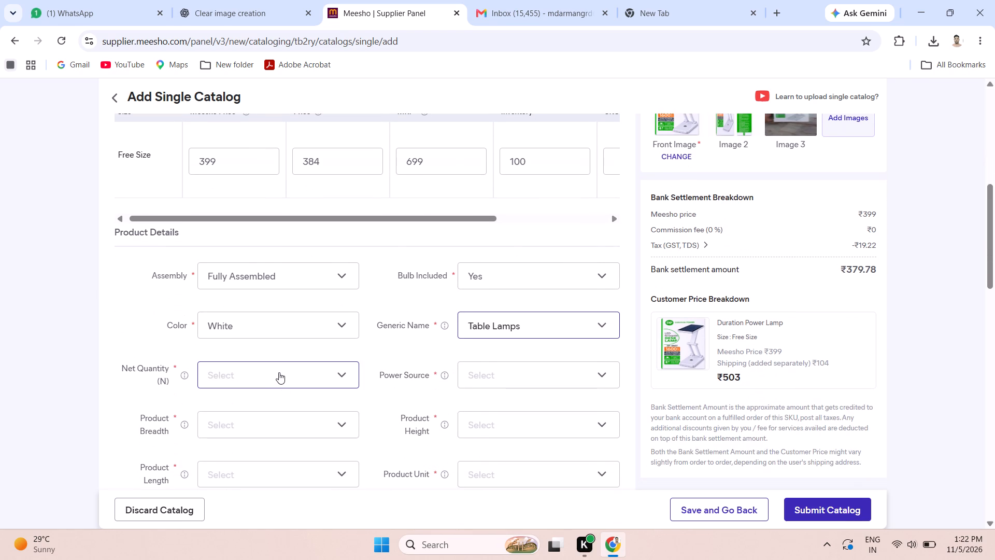
pyautogui.click(279, 372)
pyautogui.click(278, 426)
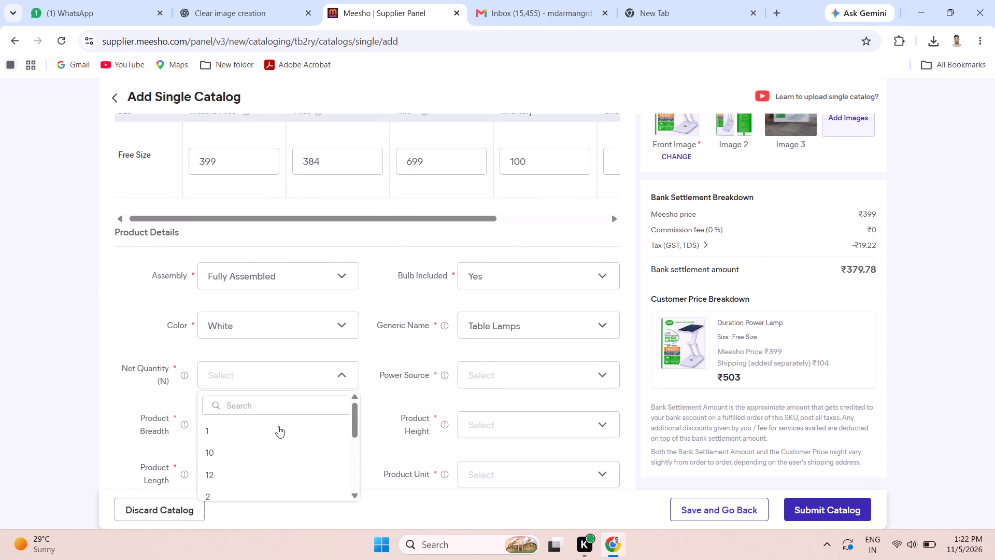
# In the product details, set Power Source to AC Powered and Product Breadth to 10.
pyautogui.click(493, 376)
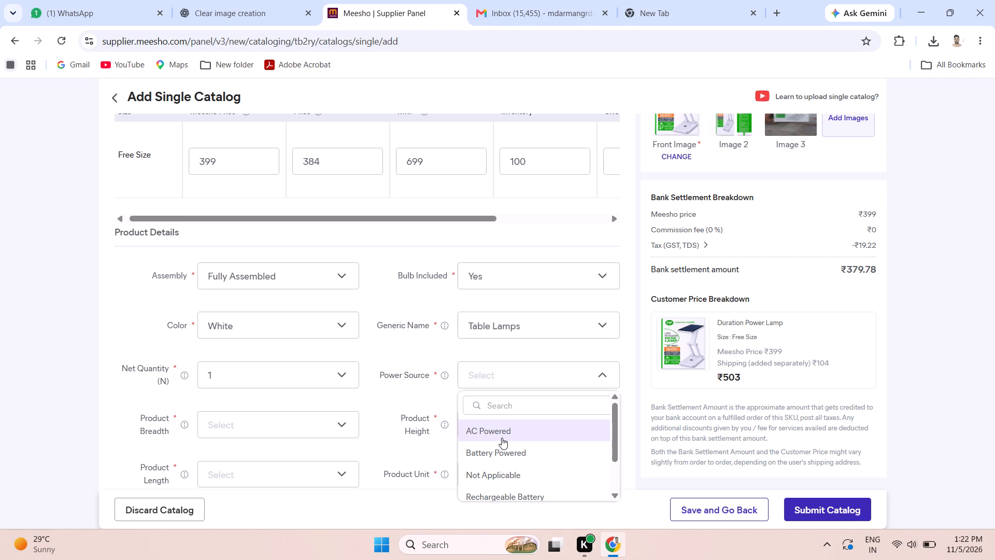
pyautogui.click(506, 431)
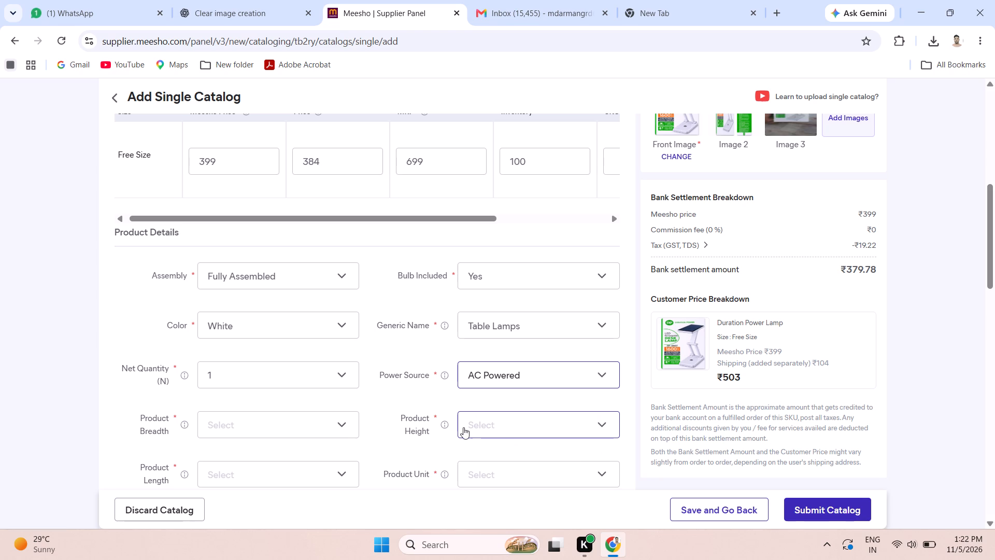
pyautogui.click(289, 426)
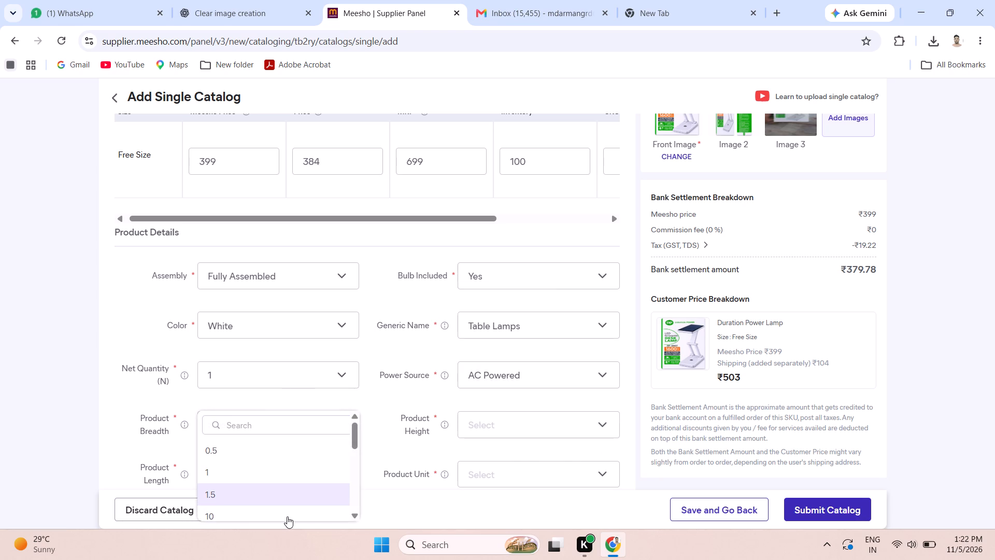
pyautogui.click(287, 516)
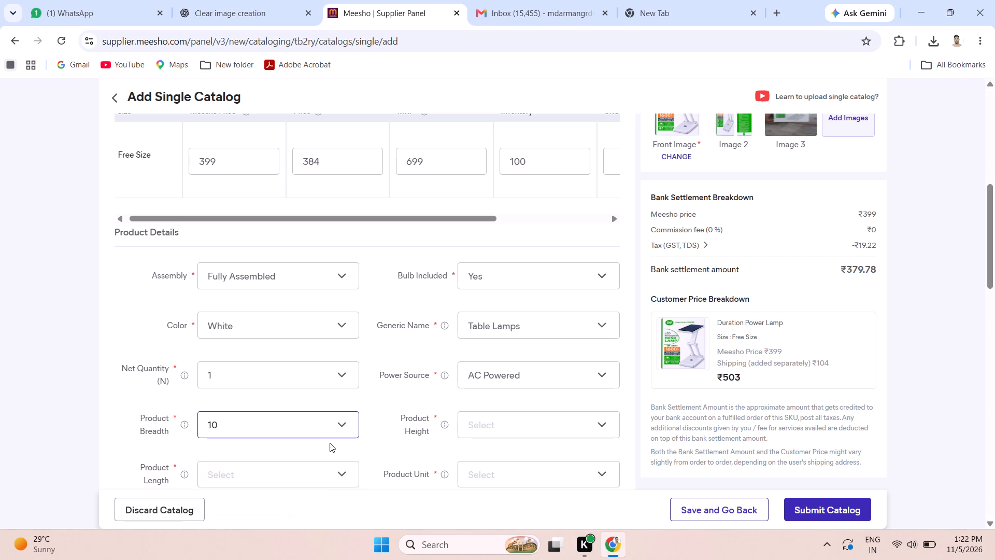
# Look through the available Product Breadth values without changing the selection.
pyautogui.click(324, 433)
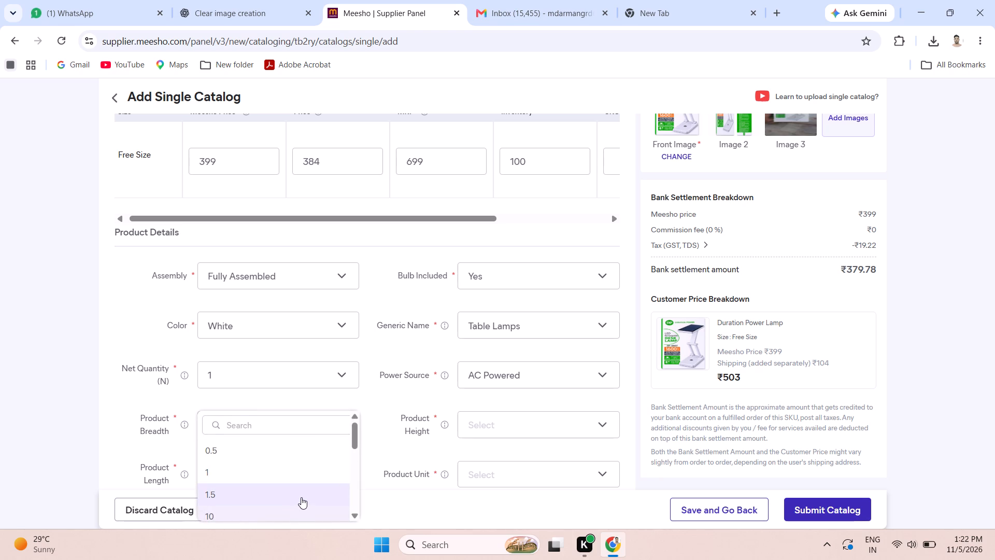
pyautogui.scroll(-6, 301, 497)
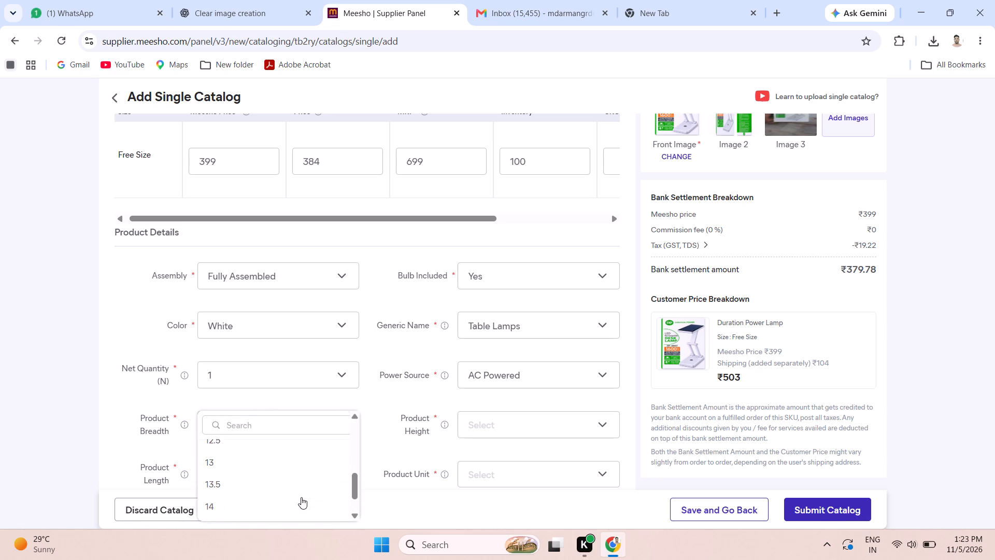
pyautogui.scroll(-10, 301, 497)
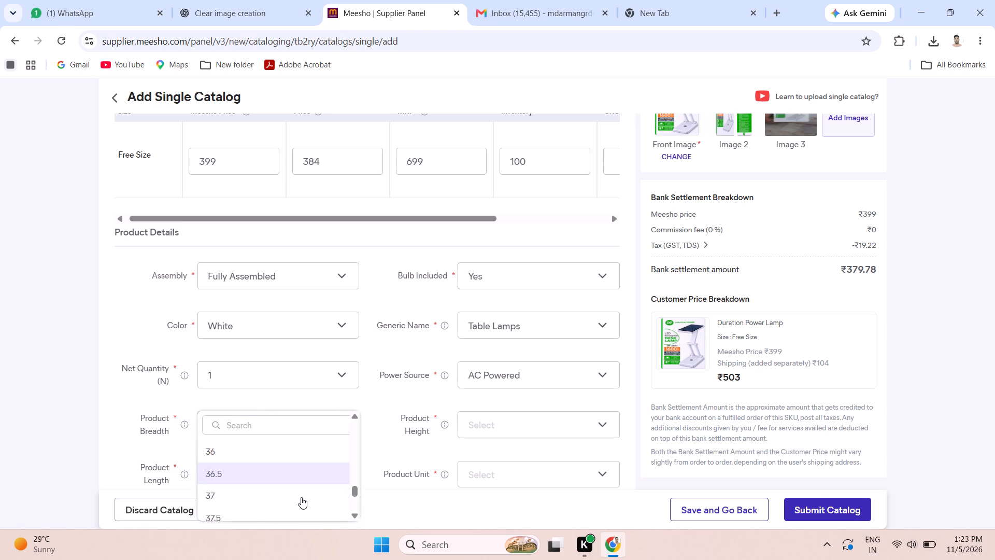
pyautogui.scroll(10, 301, 497)
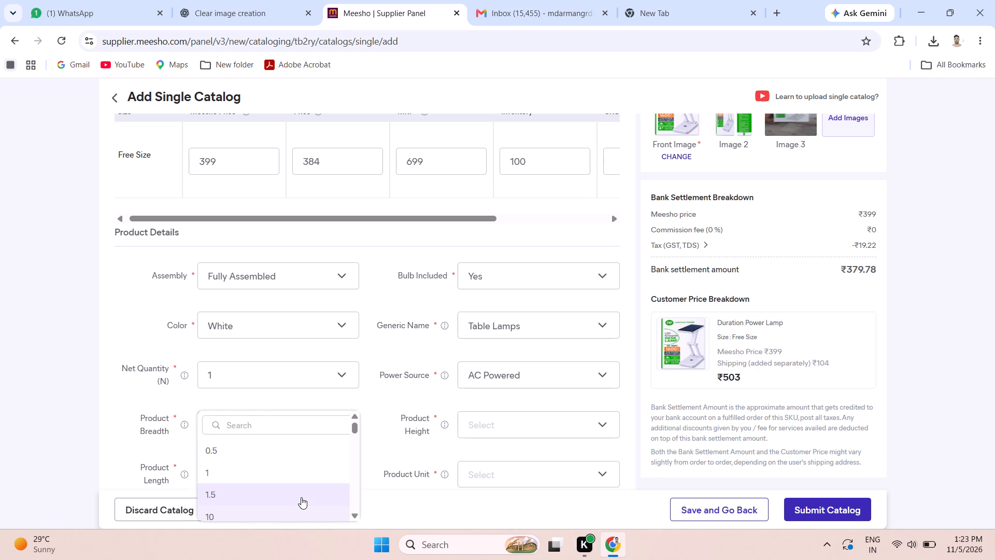
pyautogui.scroll(1, 301, 497)
pyautogui.click(484, 419)
# Set the lamp's Product Height to 20.
pyautogui.click(484, 419)
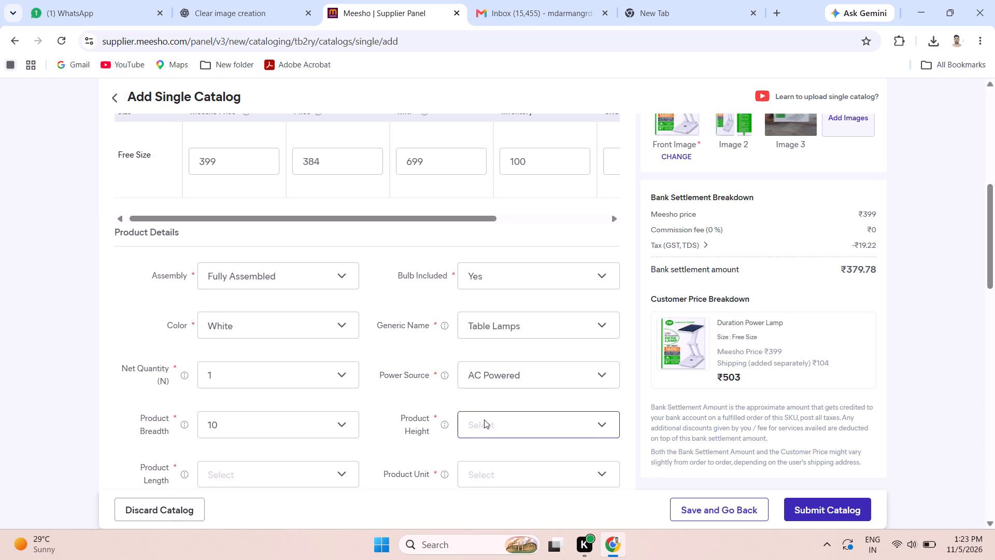
pyautogui.scroll(-1, 491, 496)
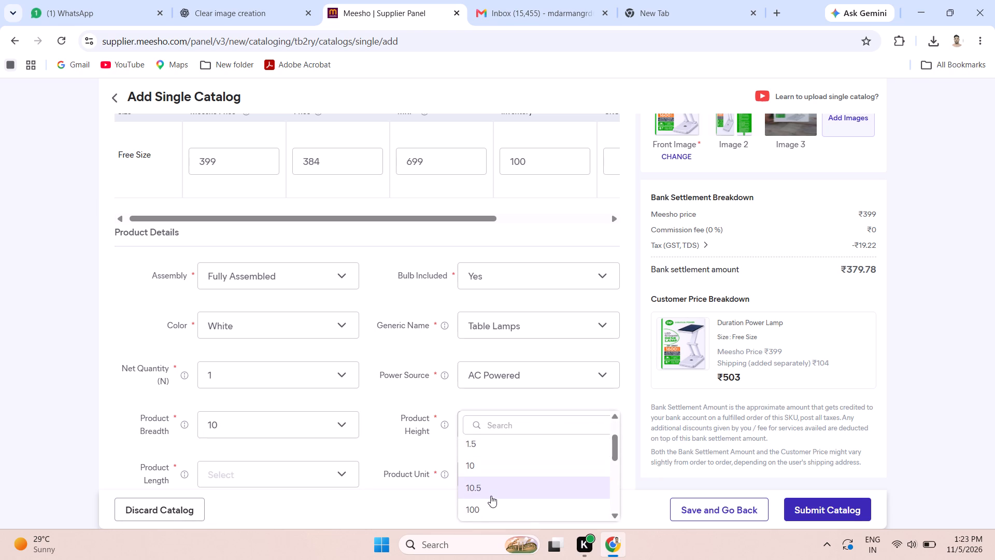
pyautogui.scroll(-3, 491, 496)
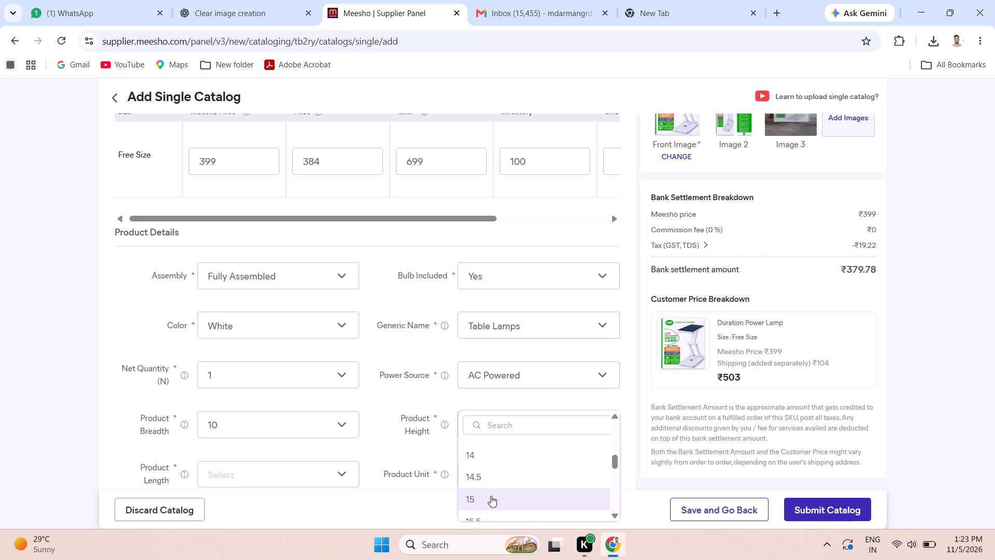
pyautogui.scroll(-3, 491, 496)
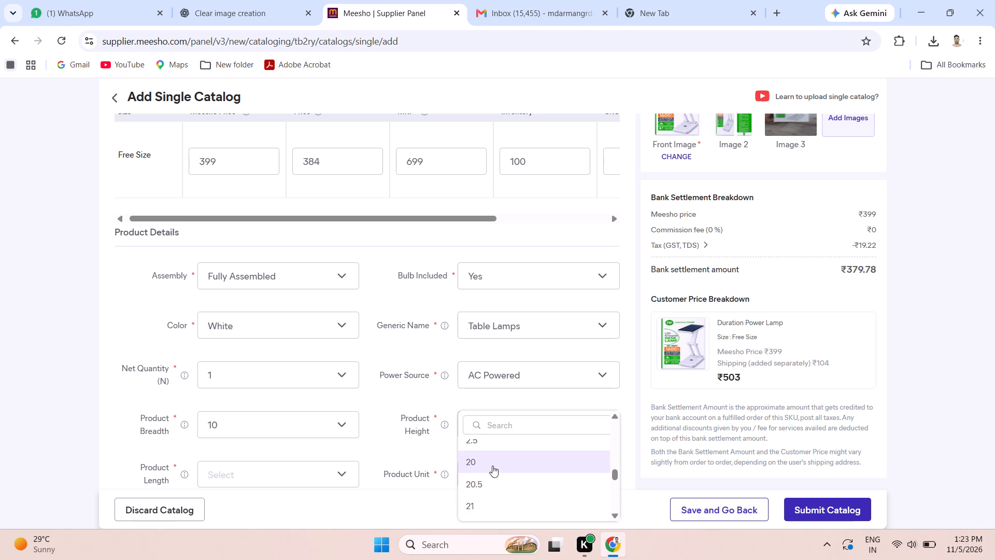
pyautogui.click(492, 466)
# Set the lamp's Product Length to 10 and its Product Unit to cm.
pyautogui.click(312, 475)
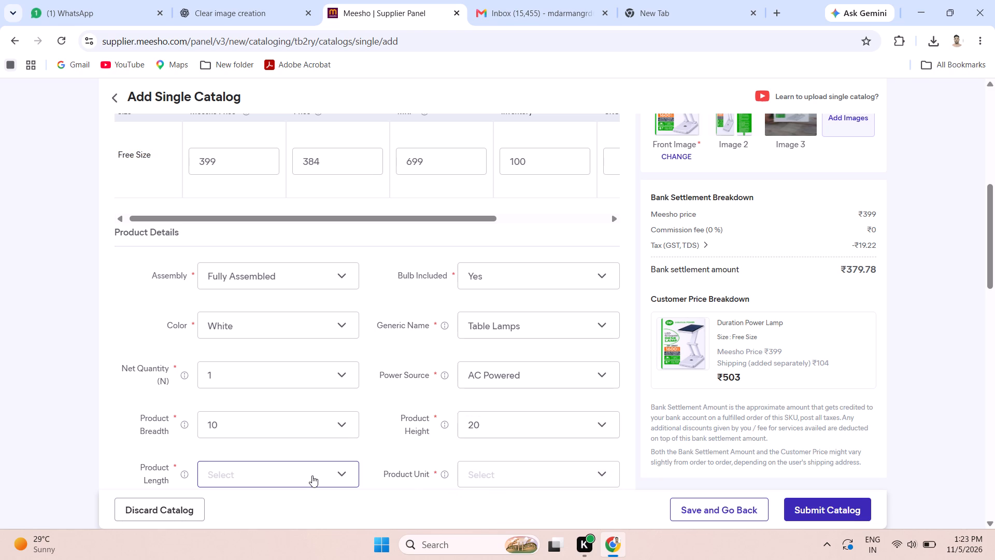
pyautogui.click(311, 518)
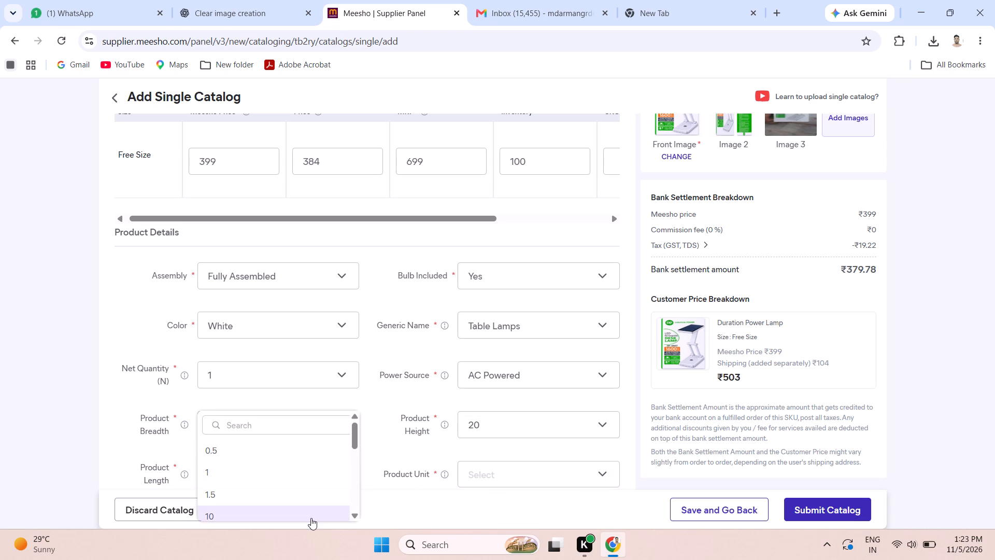
pyautogui.click(492, 479)
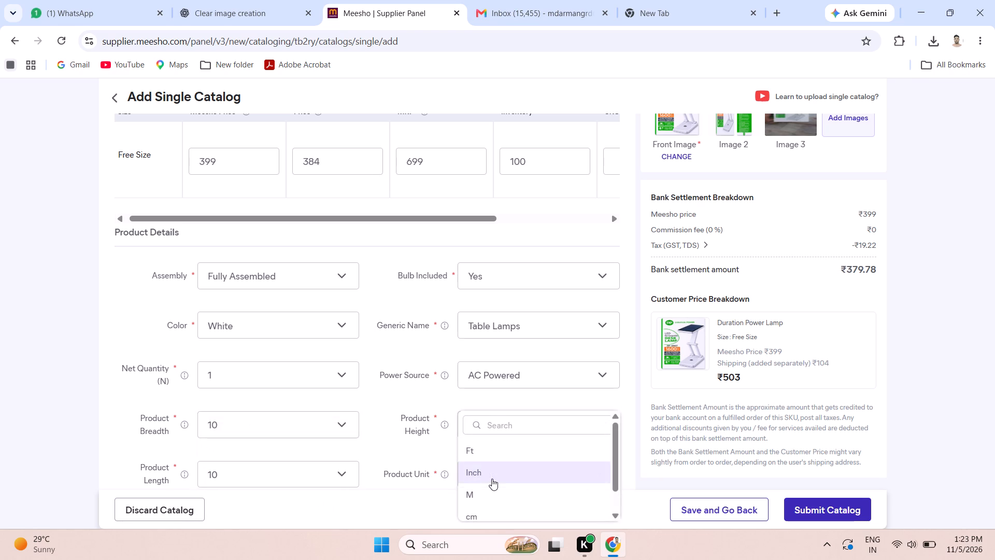
pyautogui.click(502, 512)
# Set the lamp's Type to Study Lamps.
pyautogui.scroll(-1, 419, 492)
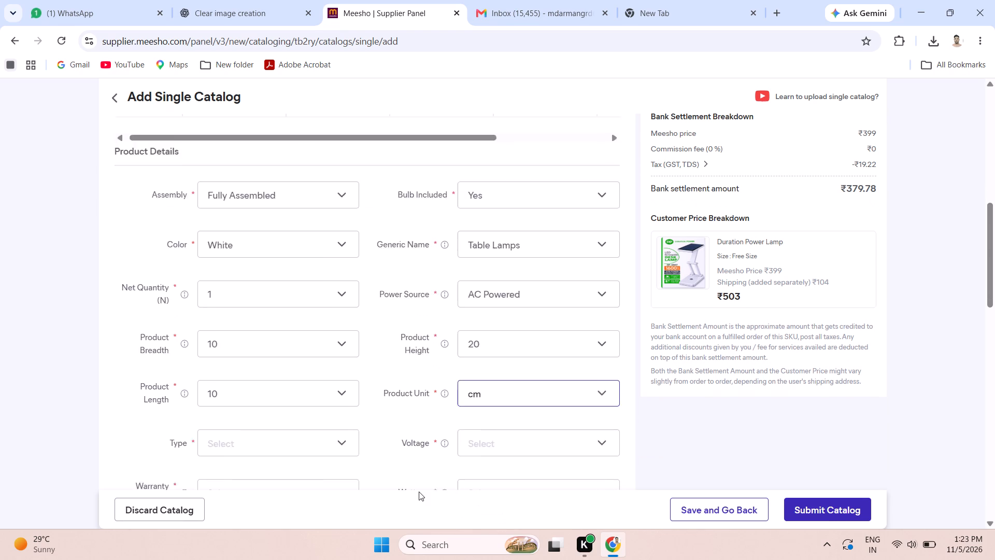
pyautogui.scroll(-1, 419, 492)
pyautogui.click(247, 237)
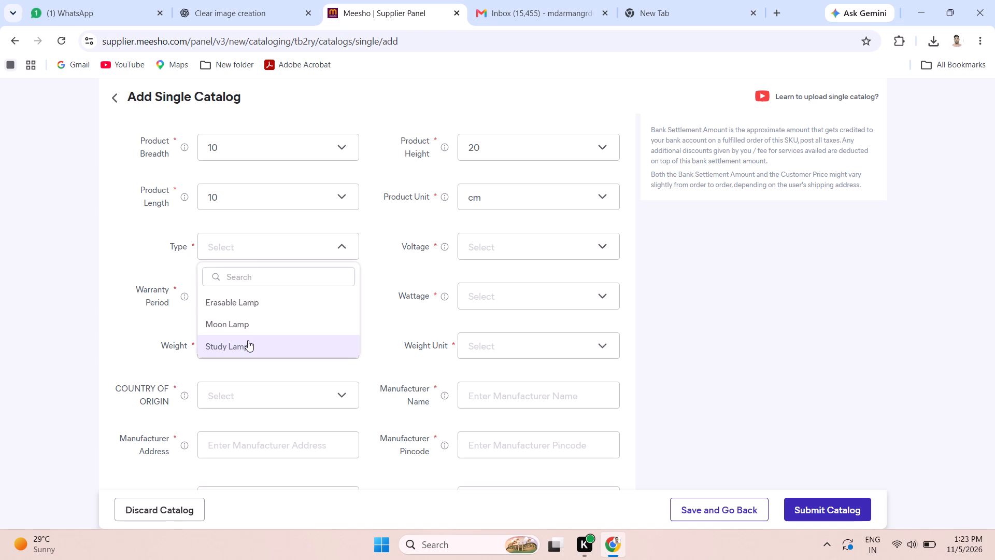
pyautogui.click(247, 341)
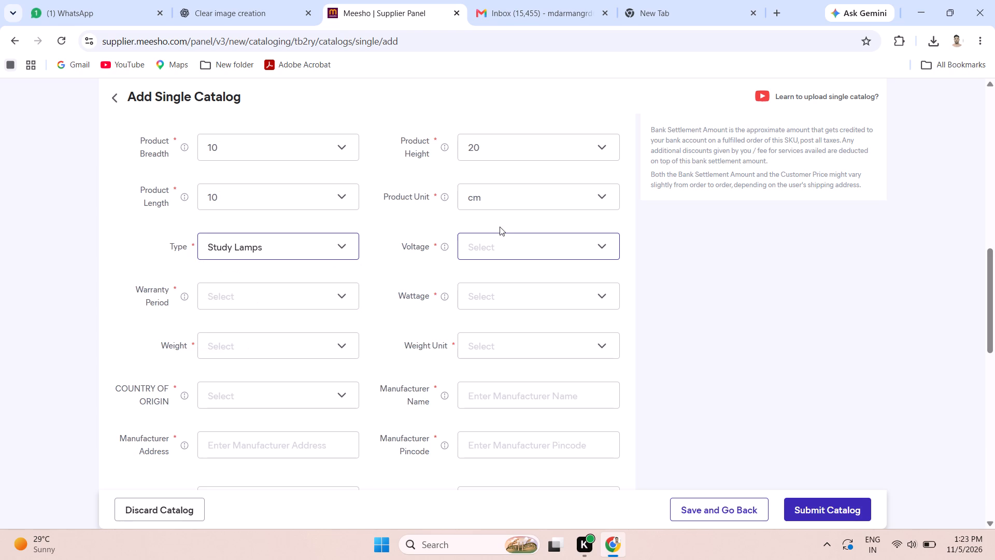
# Set the lamp's Voltage to 5V.
pyautogui.click(506, 242)
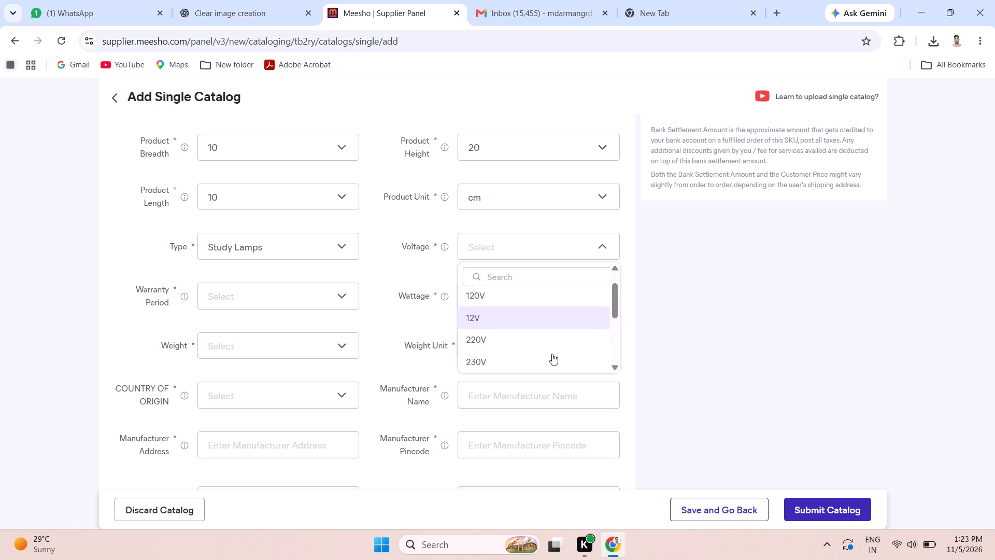
pyautogui.scroll(2, 552, 354)
pyautogui.scroll(-2, 552, 354)
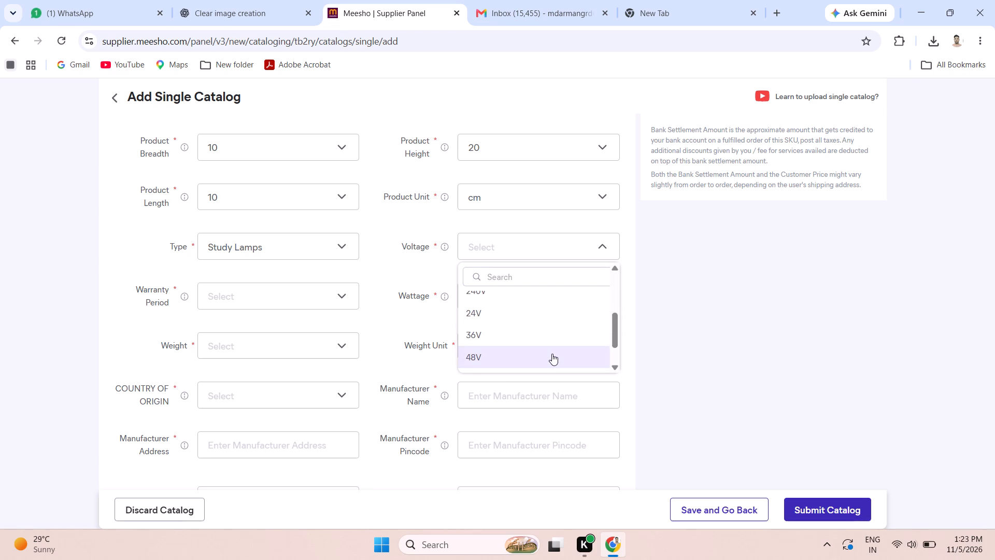
pyautogui.scroll(-2, 552, 354)
pyautogui.click(552, 342)
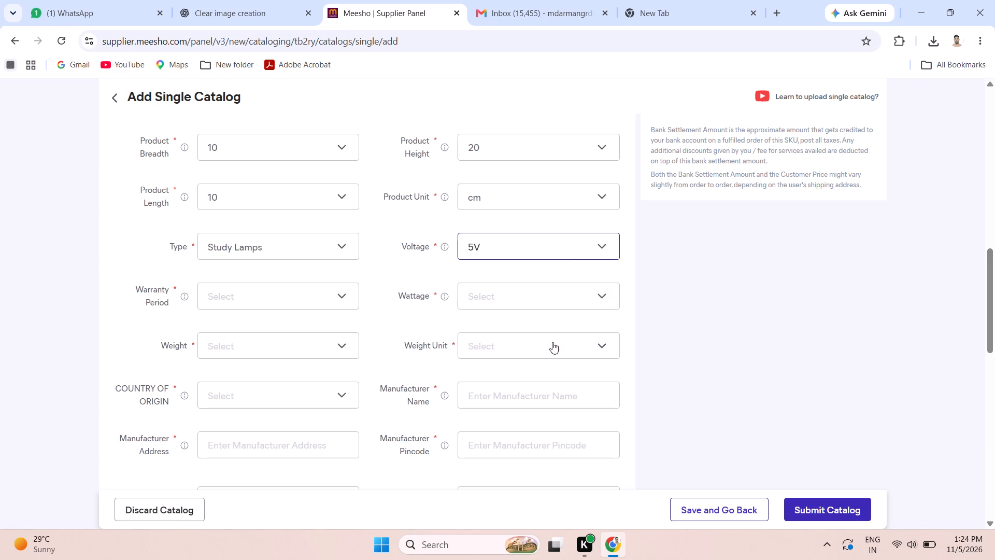
# Set the Warranty Period to No Warranty.
pyautogui.click(275, 303)
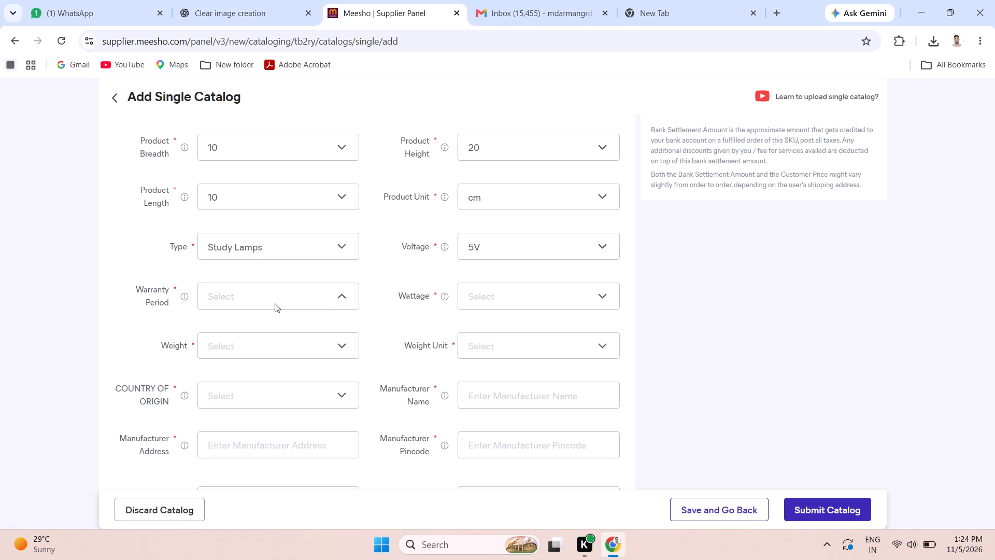
pyautogui.scroll(-4, 292, 398)
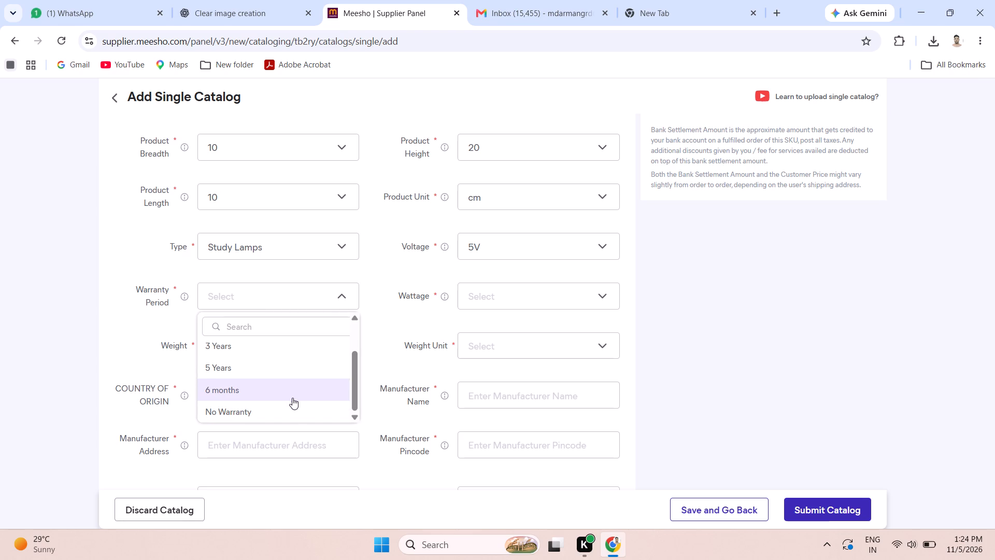
pyautogui.click(292, 416)
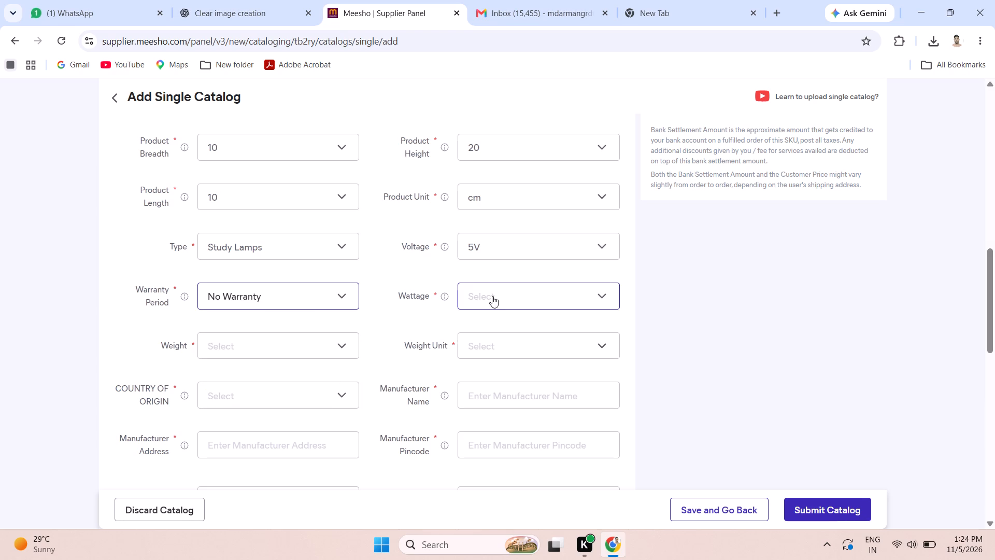
# Look through the available Wattage options for one that suits the lamp.
pyautogui.click(492, 296)
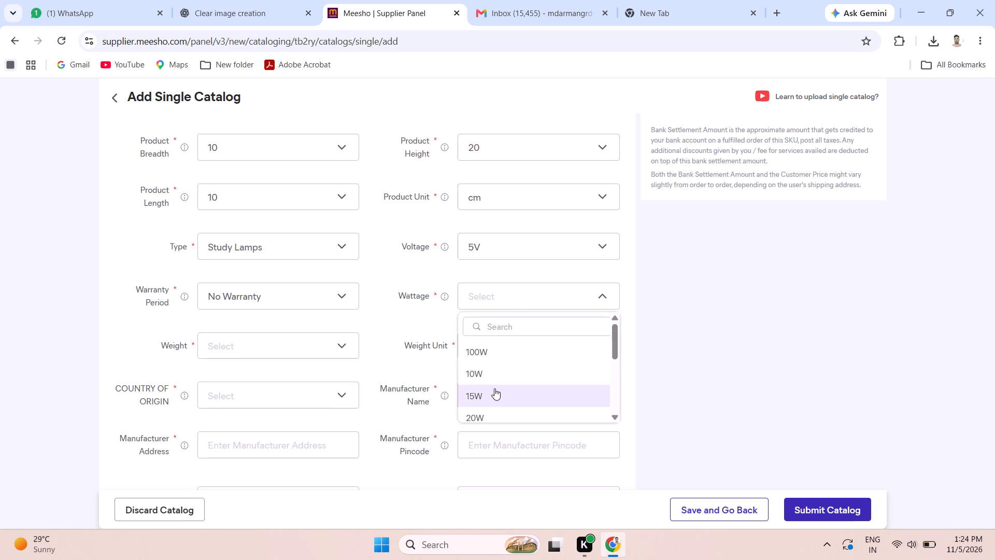
pyautogui.scroll(-2, 493, 410)
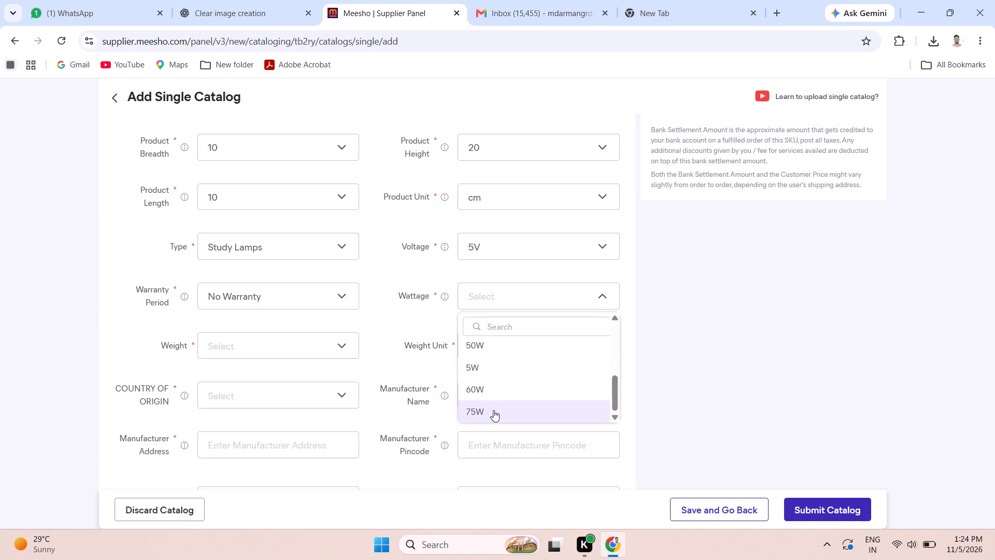
pyautogui.scroll(-3, 493, 410)
pyautogui.scroll(2, 493, 410)
pyautogui.scroll(-1, 493, 410)
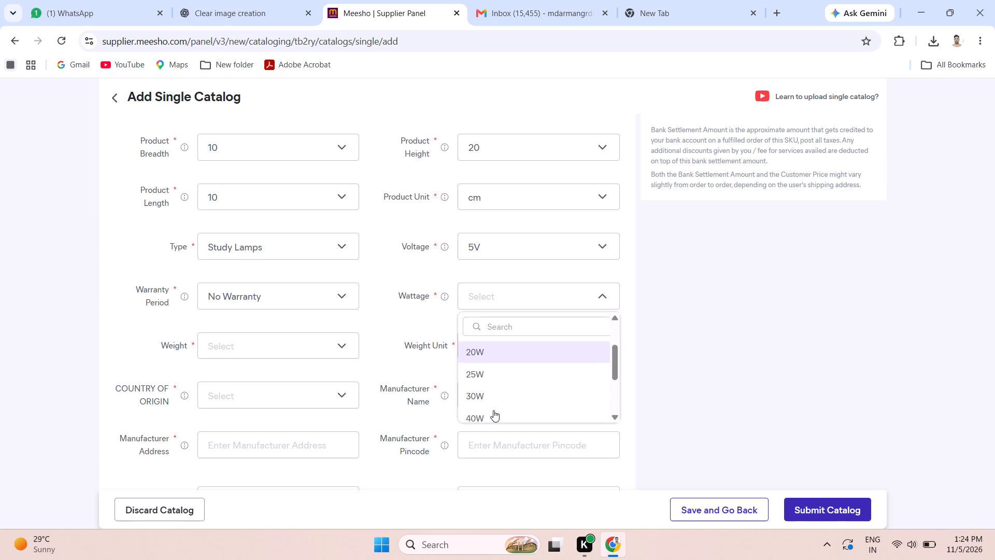
pyautogui.scroll(-2, 493, 410)
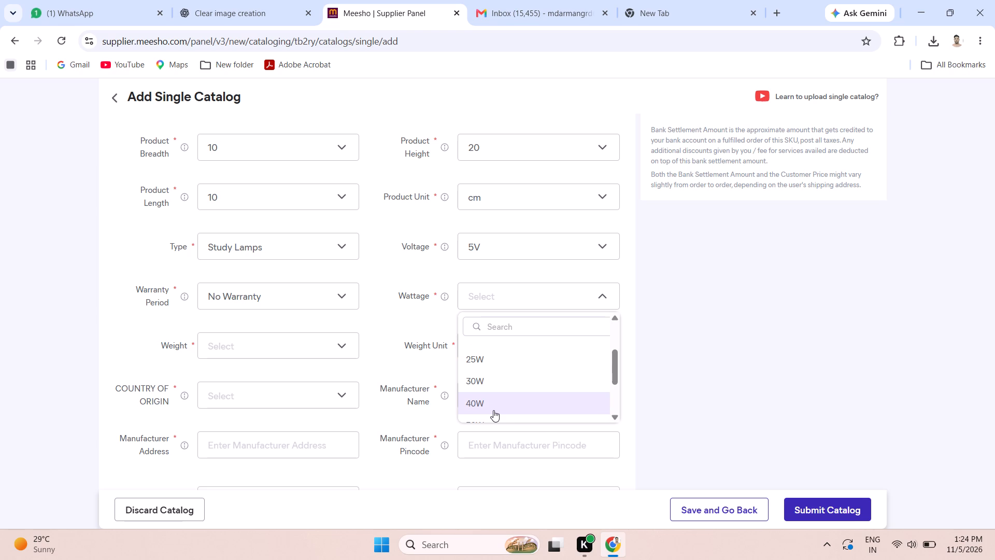
pyautogui.scroll(-3, 544, 409)
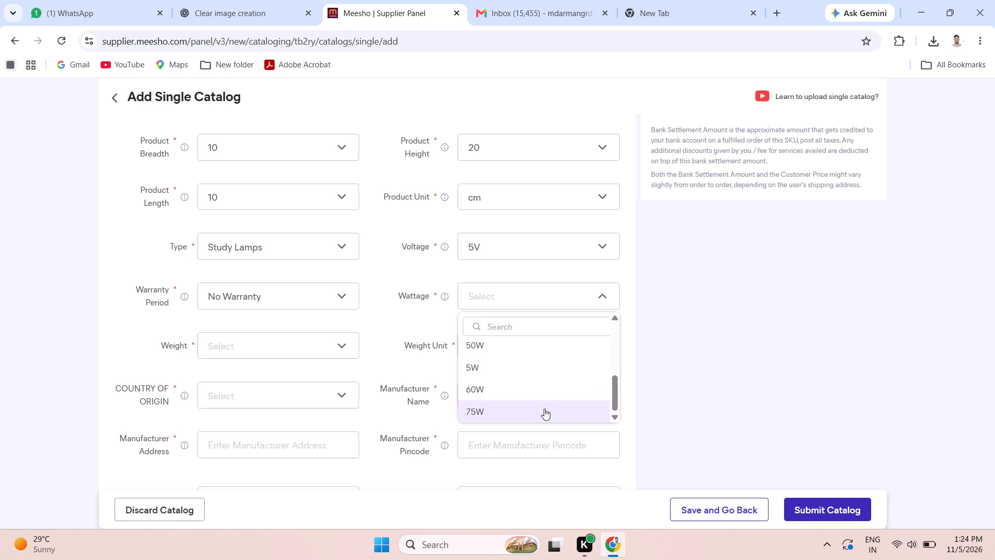
pyautogui.scroll(3, 544, 409)
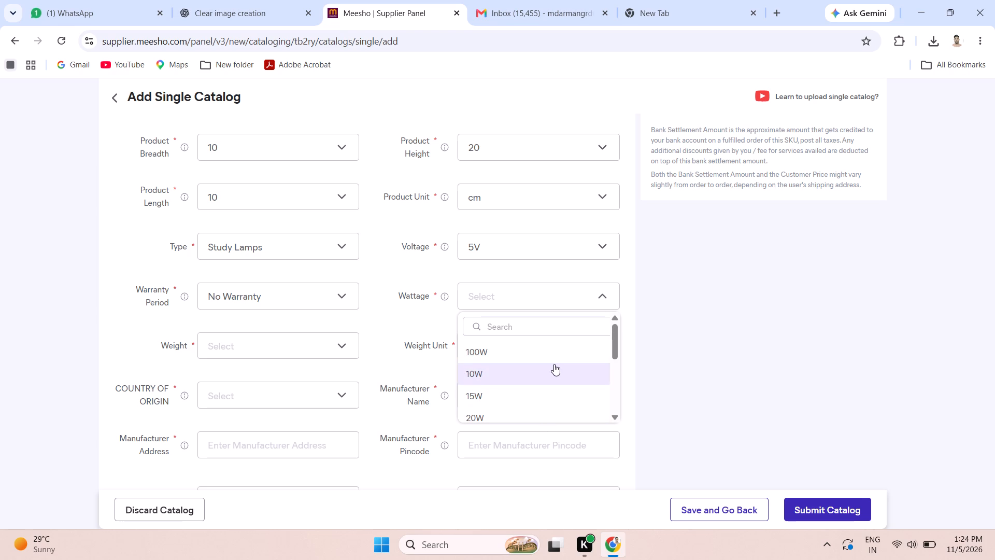
pyautogui.scroll(-3, 554, 363)
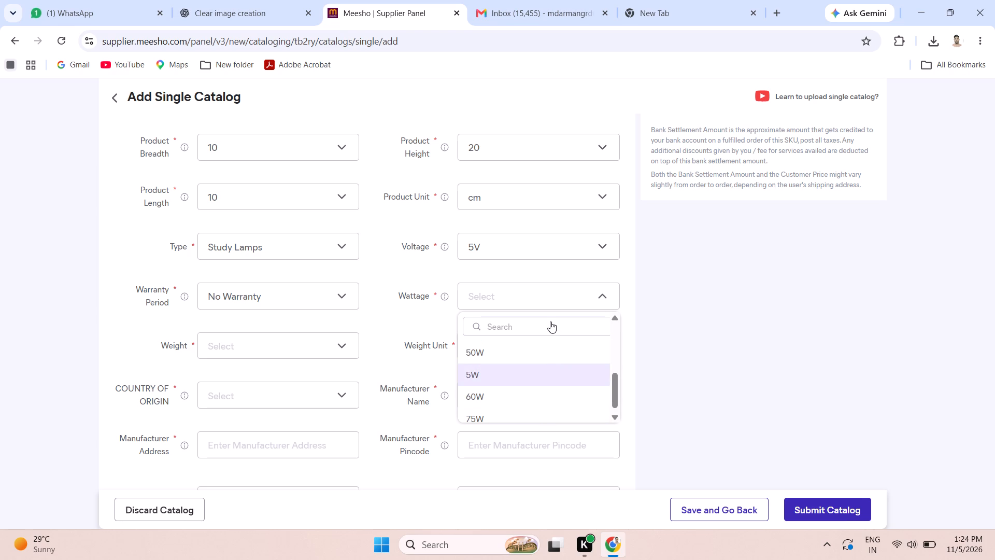
# Search the Wattage options for 2.4.
pyautogui.click(550, 321)
pyautogui.click(543, 323)
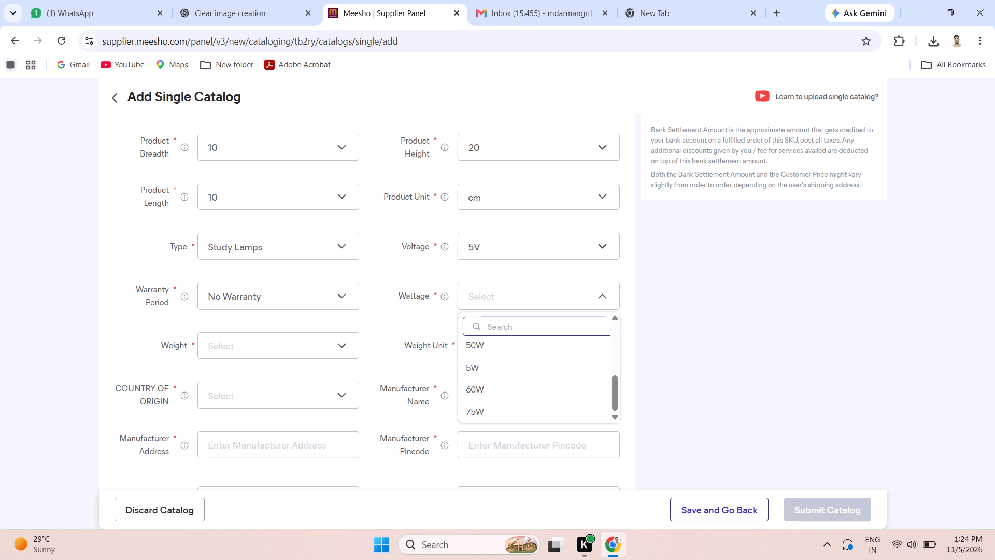
pyautogui.write('2.4')
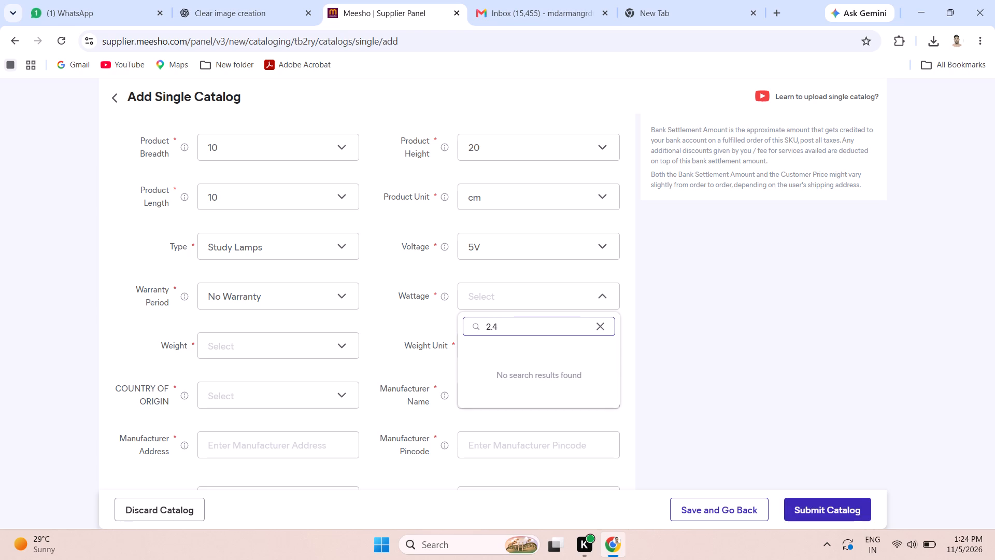
pyautogui.press('BackSpace')
pyautogui.press('BackSpace')
pyautogui.press('BackSpace')
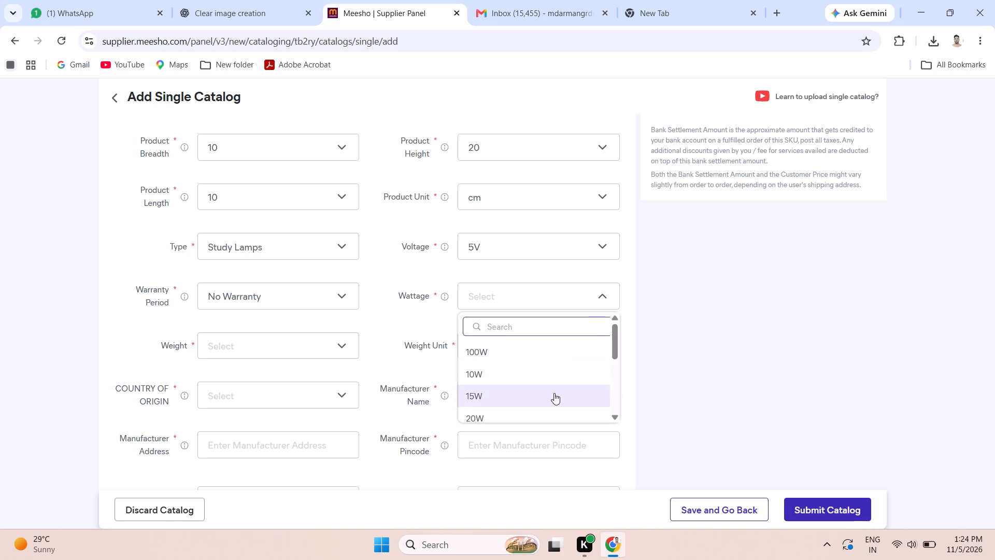
# Set the lamp's Wattage to 5W.
pyautogui.scroll(-2, 554, 393)
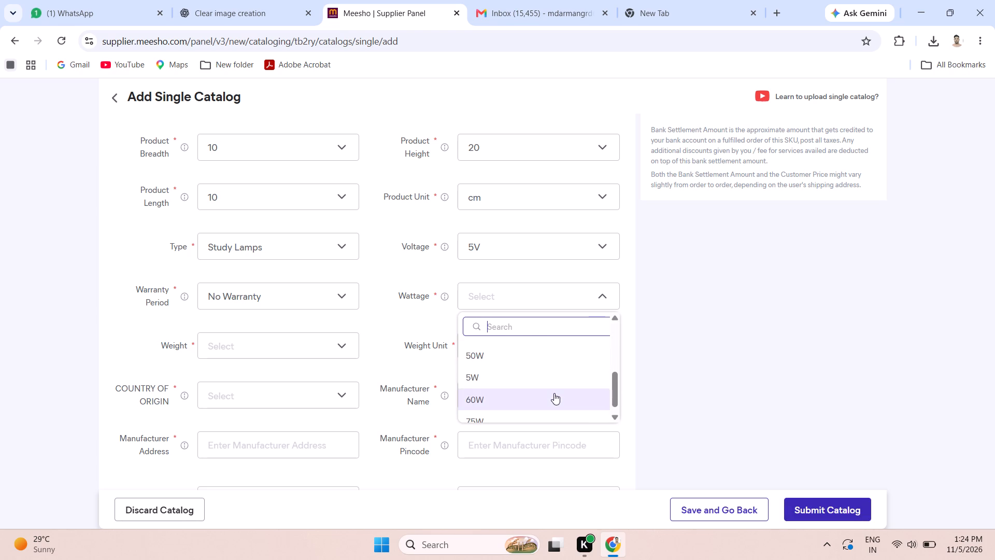
pyautogui.click(555, 377)
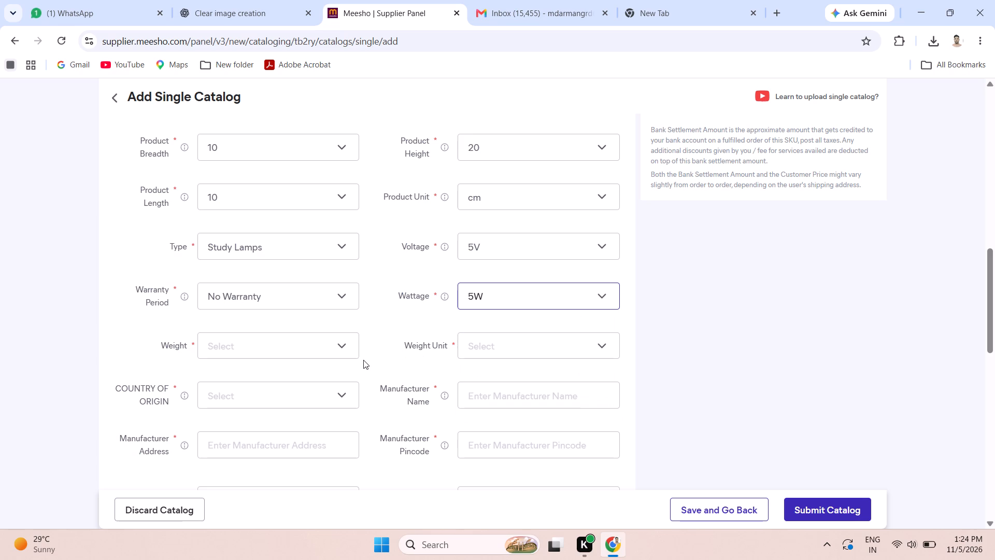
# Set the lamp's Weight to 250 and its Weight Unit to g.
pyautogui.click(321, 352)
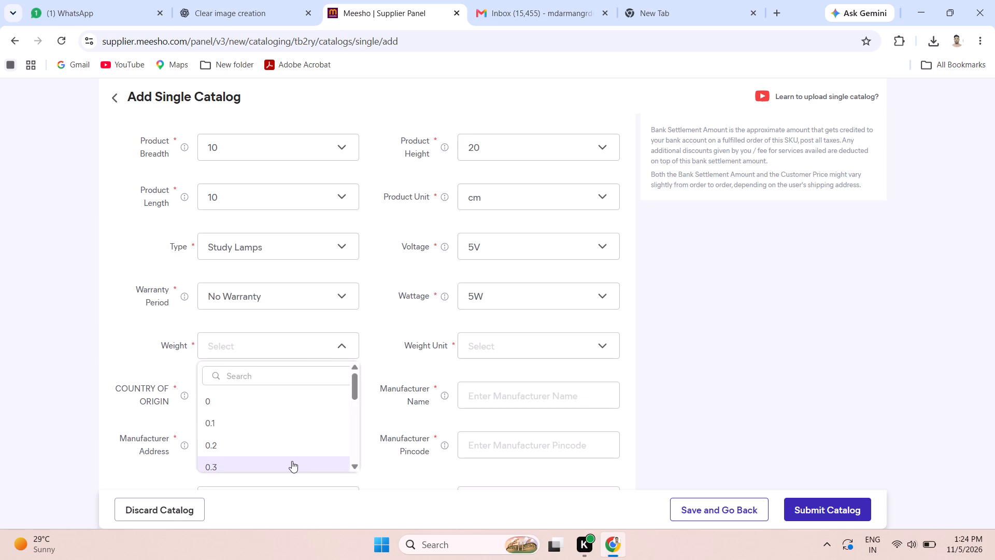
pyautogui.scroll(-3, 292, 461)
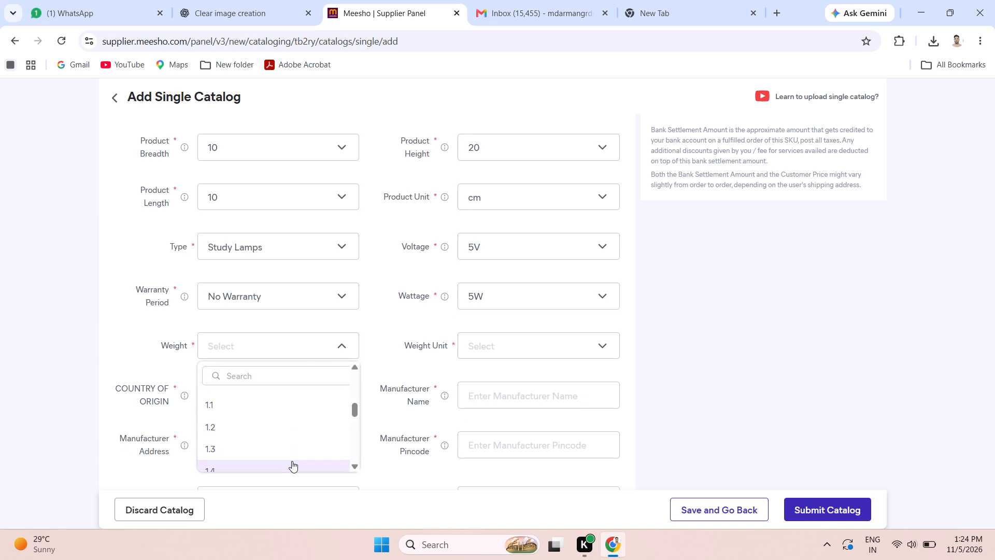
pyautogui.scroll(-3, 292, 461)
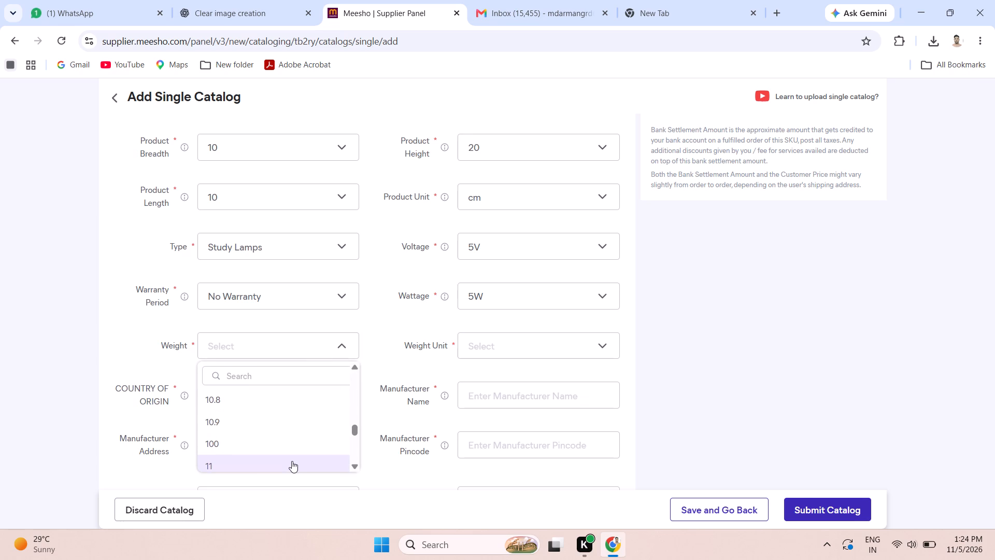
pyautogui.scroll(2, 292, 461)
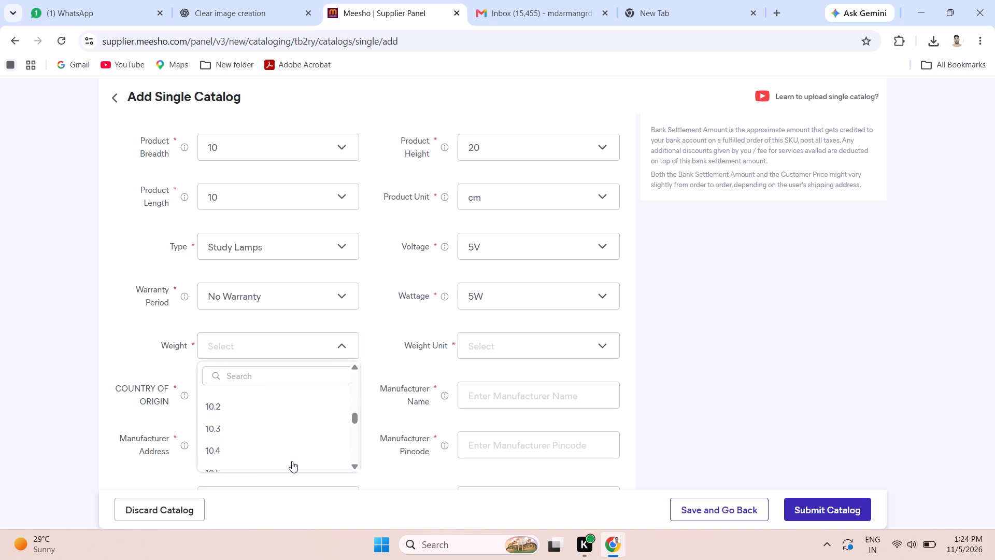
pyautogui.scroll(1, 292, 461)
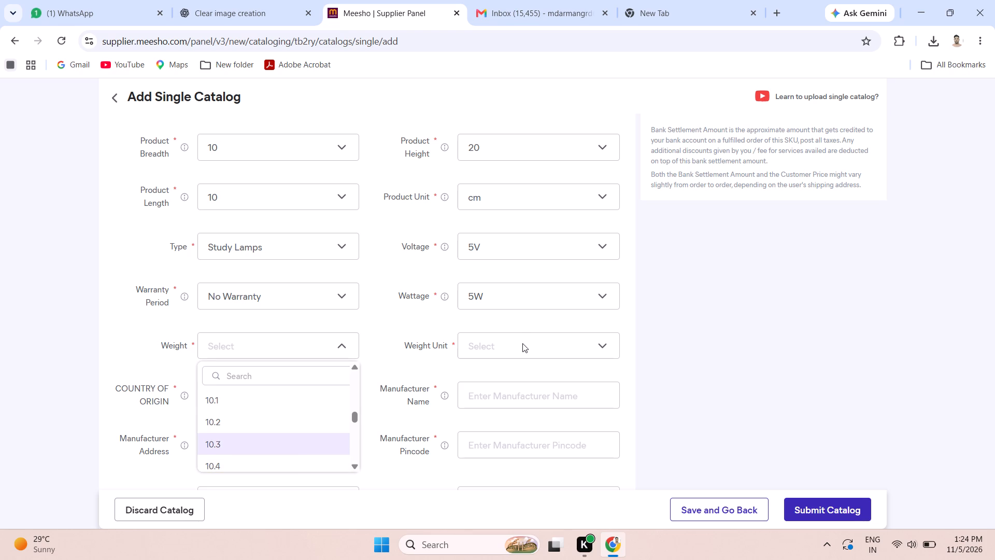
pyautogui.scroll(-3, 291, 407)
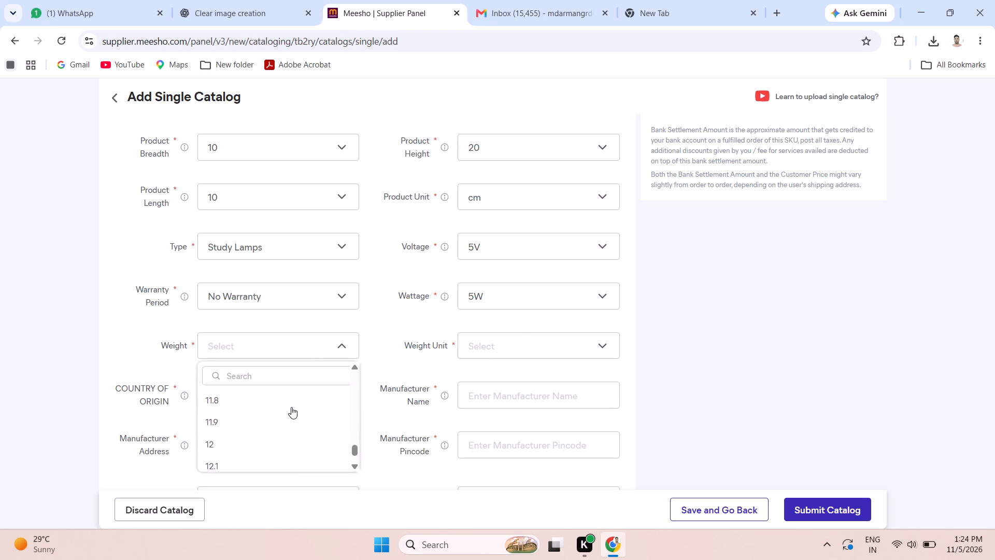
pyautogui.scroll(-6, 291, 407)
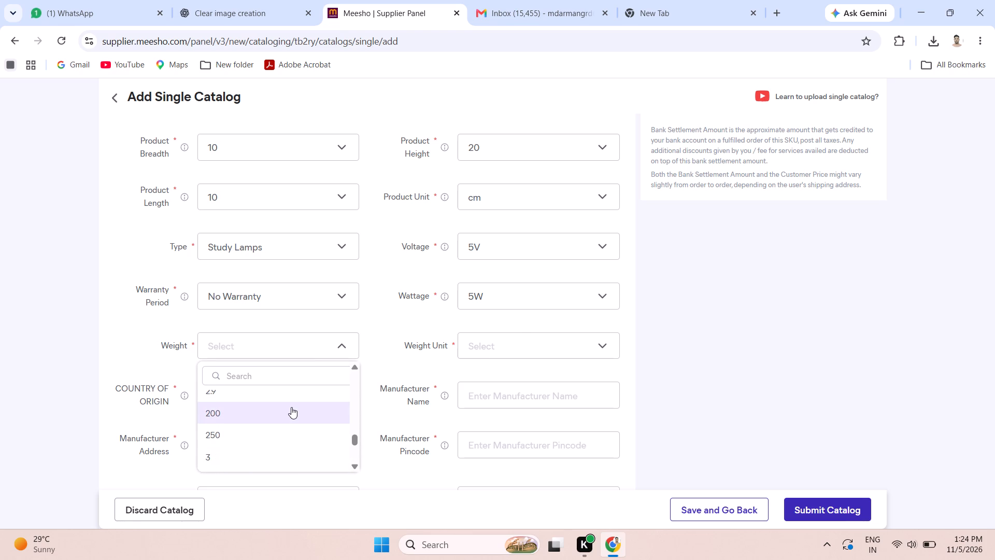
pyautogui.click(285, 429)
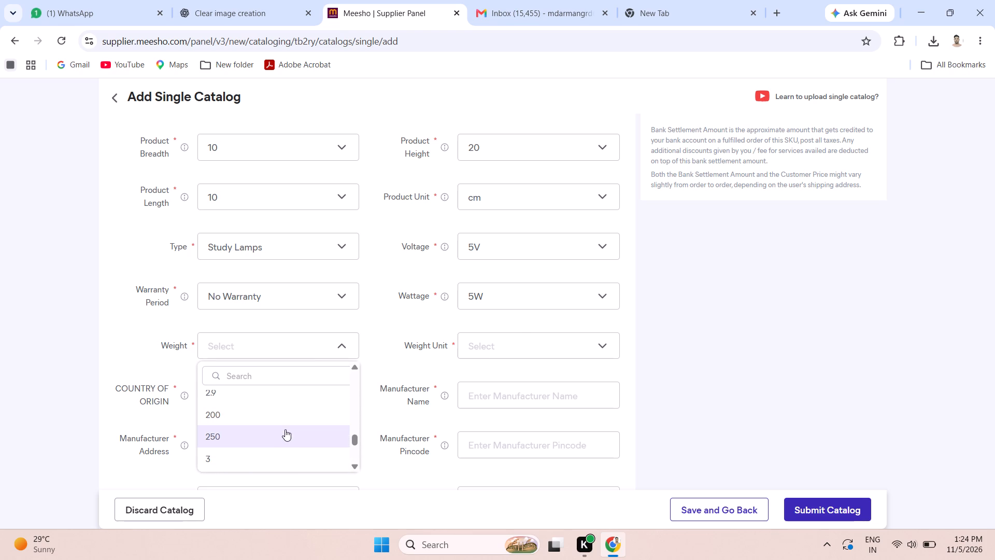
pyautogui.click(289, 429)
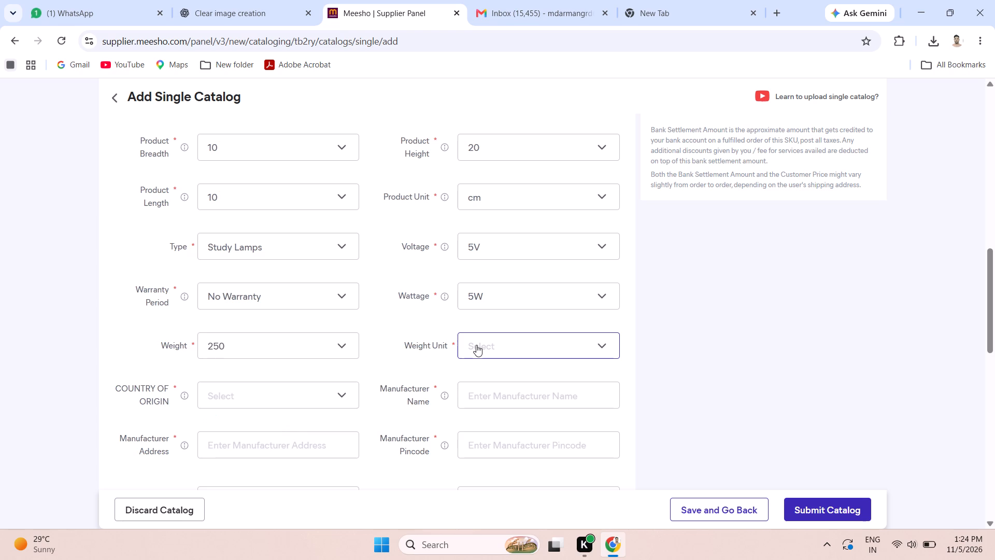
pyautogui.click(476, 345)
pyautogui.click(481, 402)
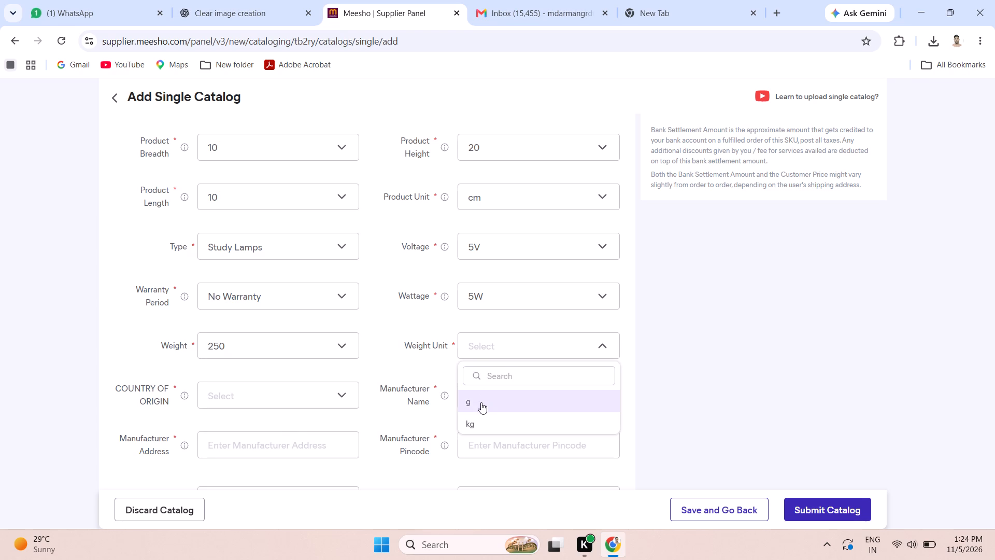
# Set the Country of Origin to India.
pyautogui.click(334, 395)
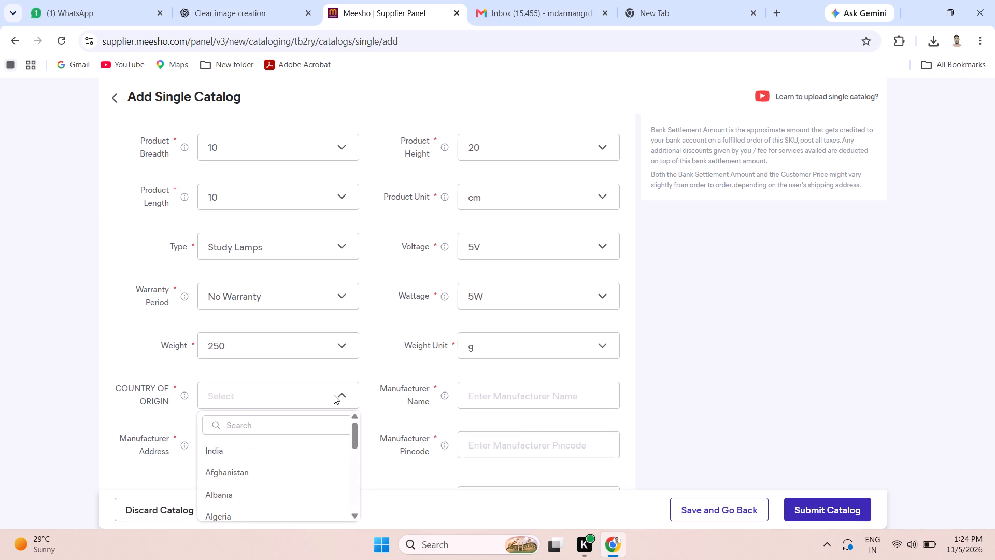
pyautogui.click(309, 450)
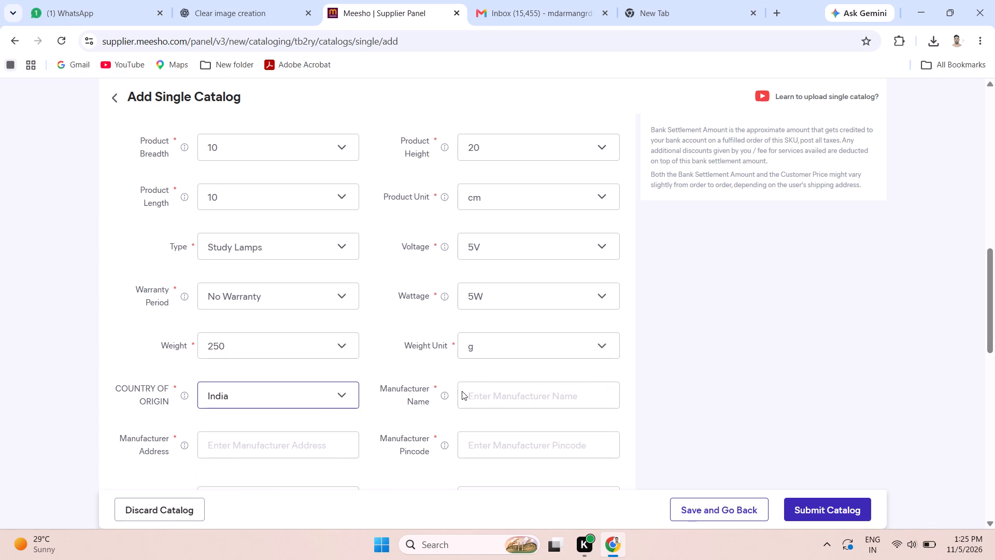
# Review the catalog form from the product name, prices and images down to the manufacturer fields and optional attributes.
pyautogui.click(485, 391)
pyautogui.scroll(3, 433, 257)
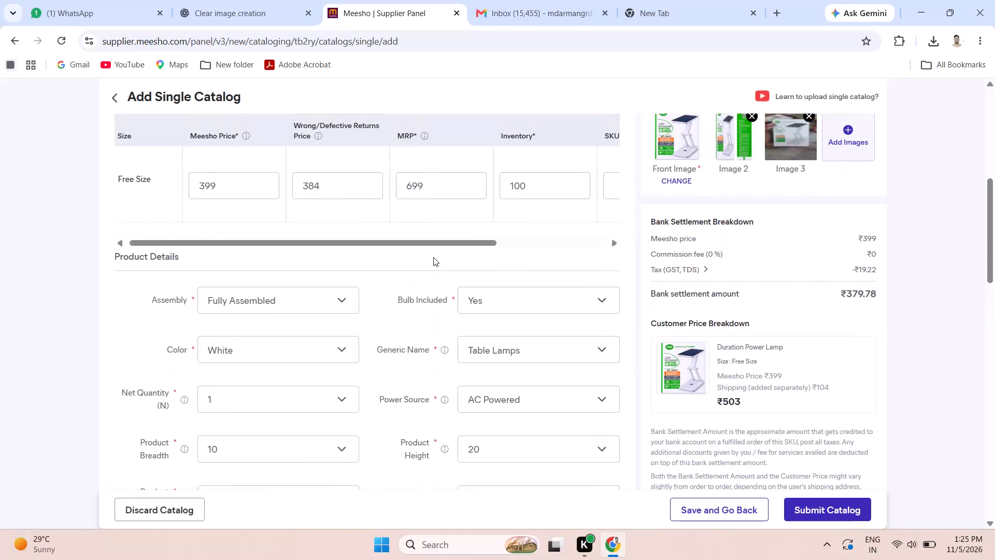
pyautogui.scroll(4, 433, 257)
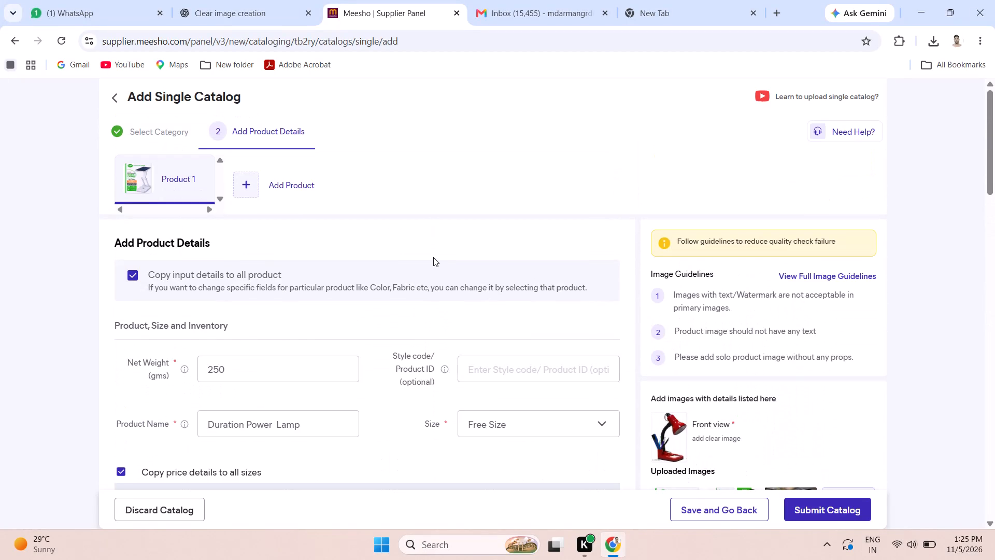
pyautogui.scroll(-2, 433, 257)
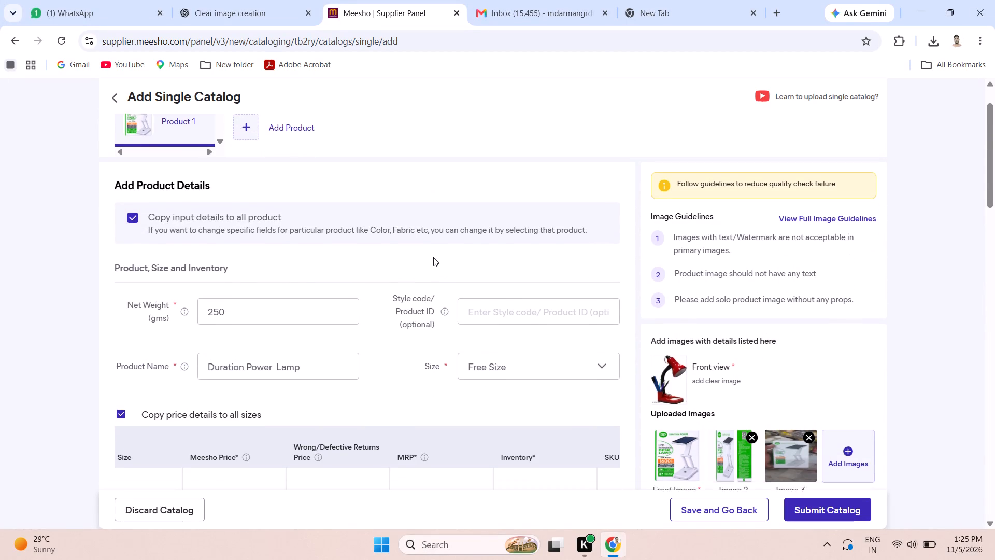
pyautogui.scroll(-6, 433, 257)
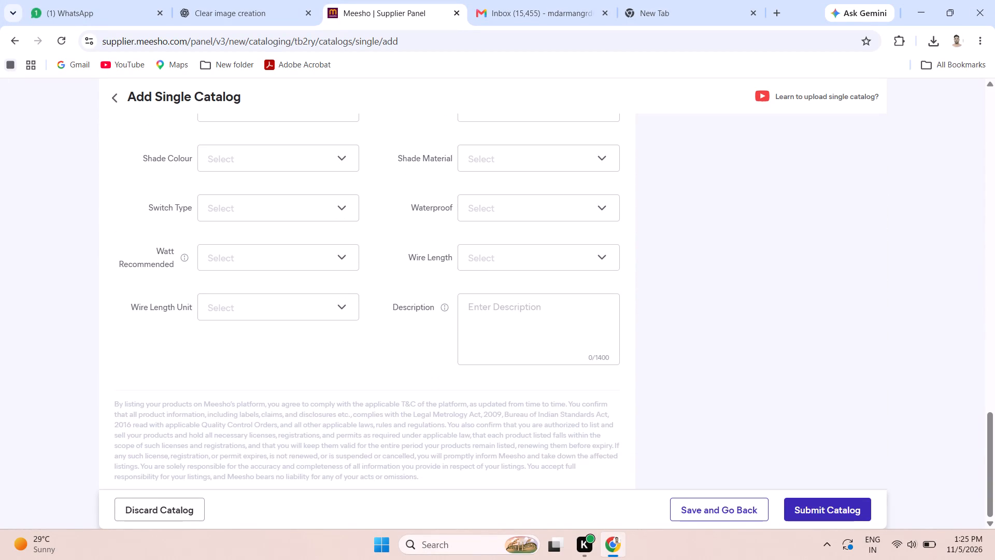
pyautogui.scroll(3, 462, 256)
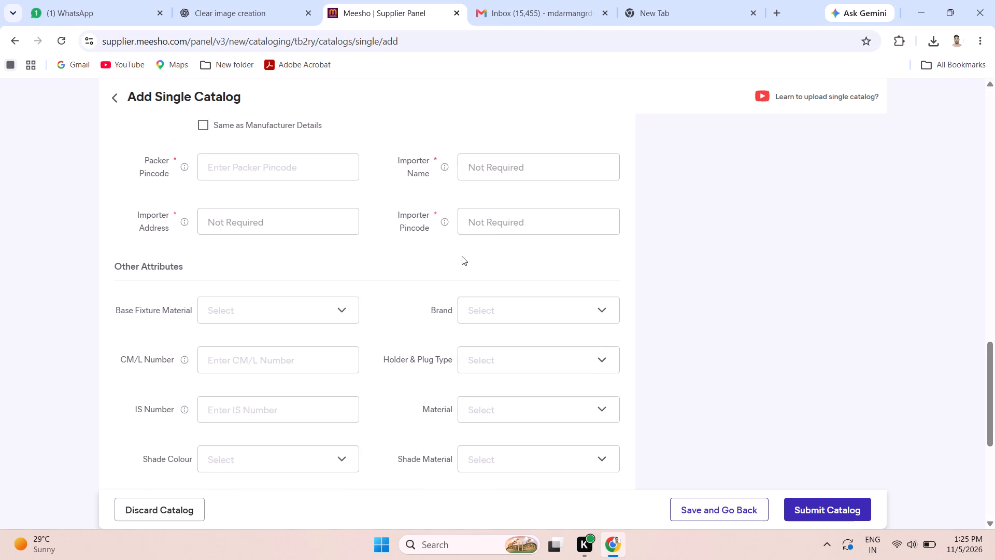
pyautogui.scroll(1, 462, 256)
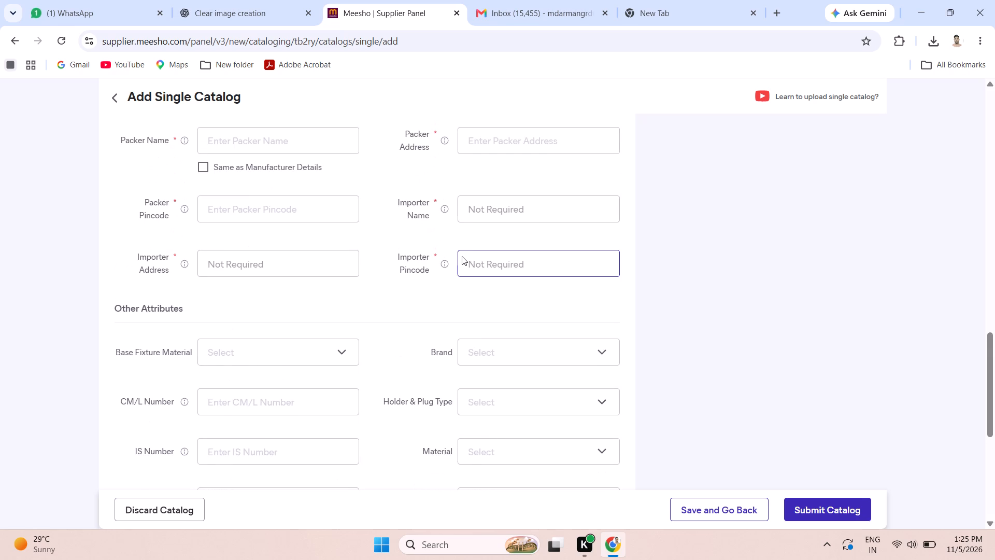
pyautogui.scroll(1, 488, 211)
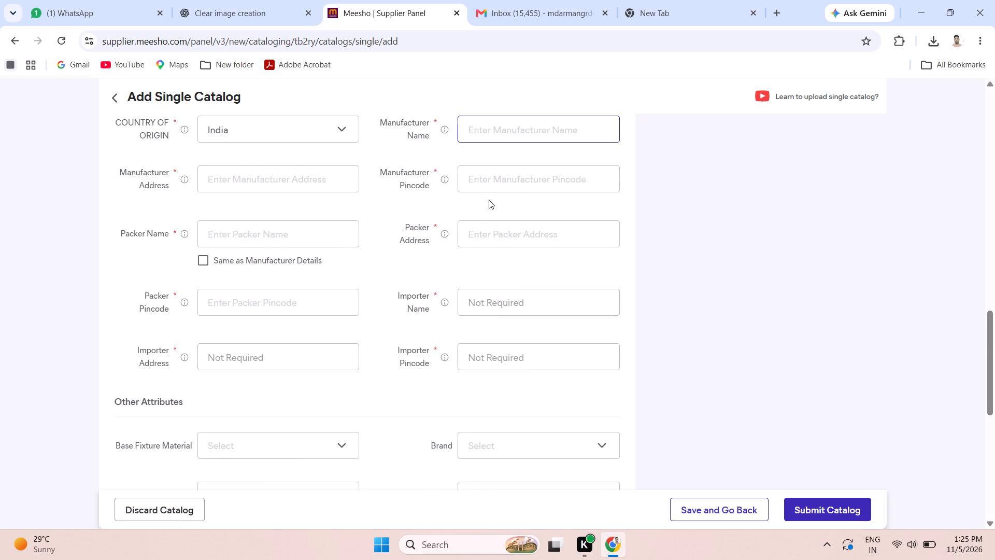
# Enter Duration Power as the Manufacturer Name and fill the Manufacturer Address and Pincode from the saved address.
pyautogui.click(486, 135)
pyautogui.write('Duration')
pyautogui.press('space')
pyautogui.write('Power')
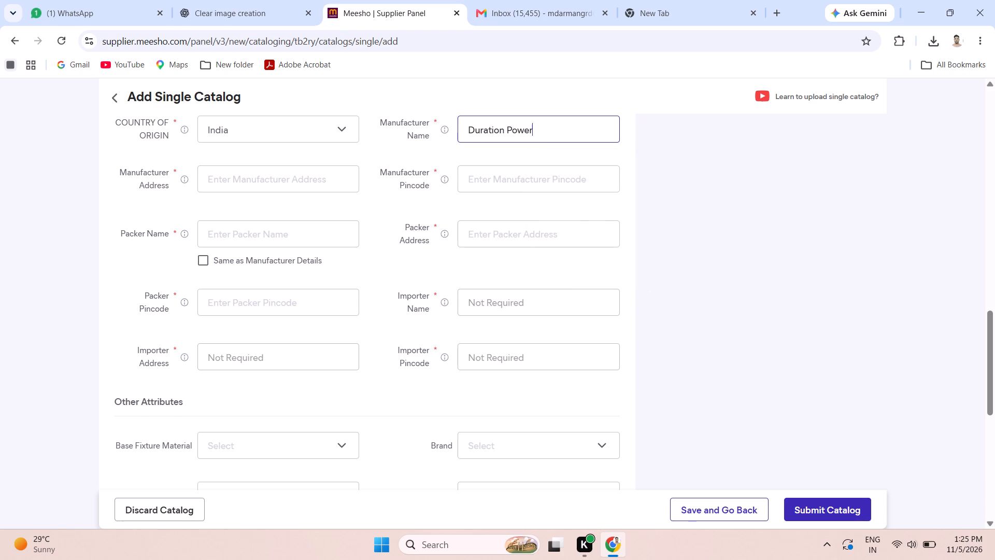
pyautogui.click(333, 185)
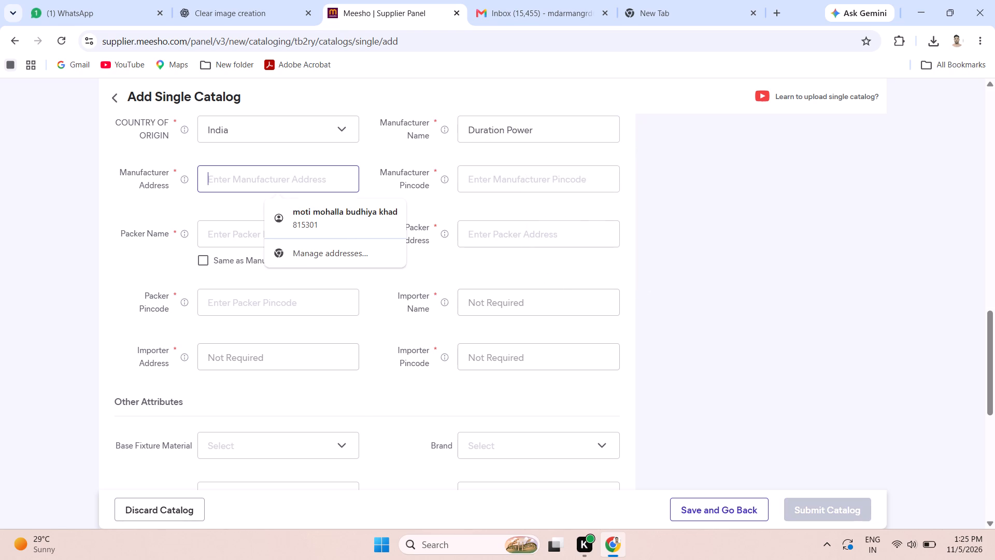
pyautogui.click(353, 204)
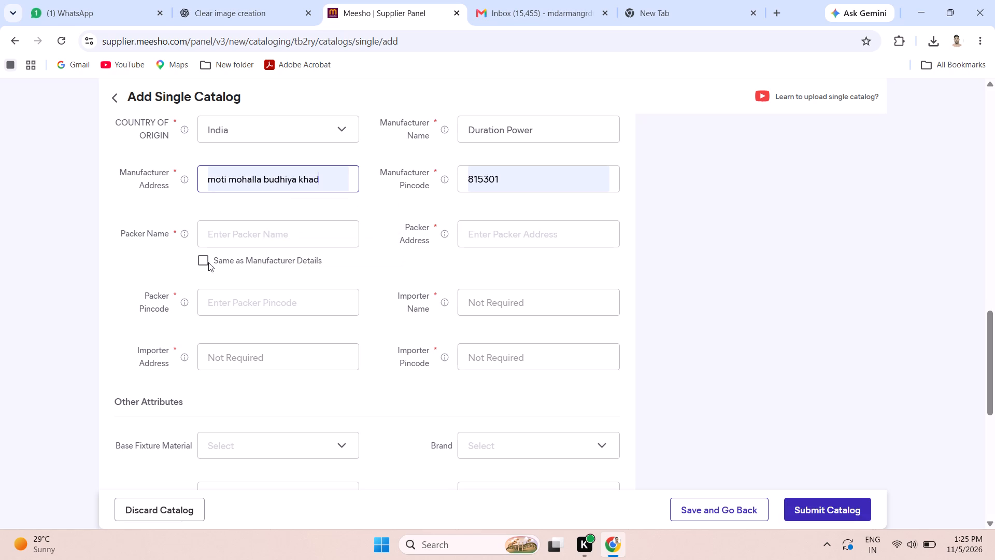
# Set the packer details to be the same as the manufacturer details.
pyautogui.click(203, 262)
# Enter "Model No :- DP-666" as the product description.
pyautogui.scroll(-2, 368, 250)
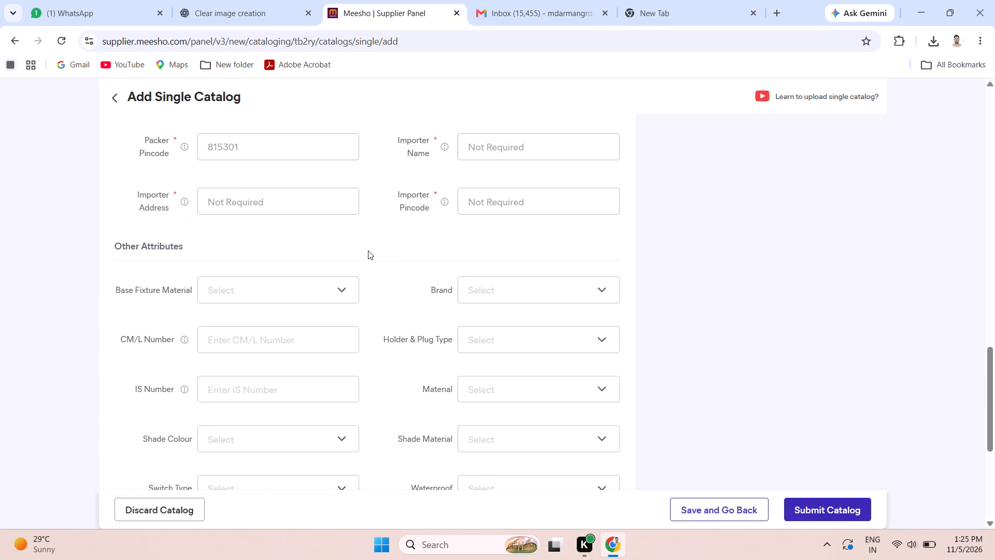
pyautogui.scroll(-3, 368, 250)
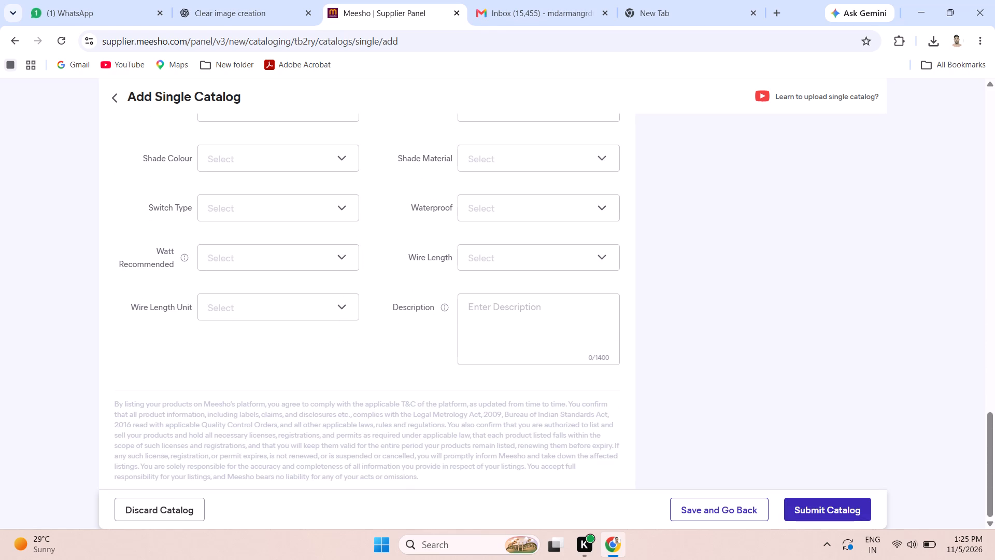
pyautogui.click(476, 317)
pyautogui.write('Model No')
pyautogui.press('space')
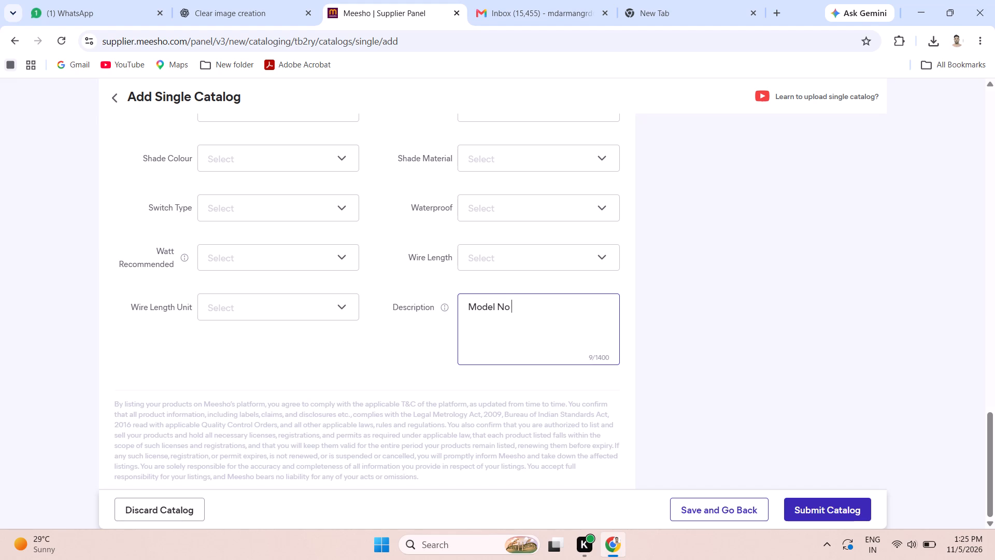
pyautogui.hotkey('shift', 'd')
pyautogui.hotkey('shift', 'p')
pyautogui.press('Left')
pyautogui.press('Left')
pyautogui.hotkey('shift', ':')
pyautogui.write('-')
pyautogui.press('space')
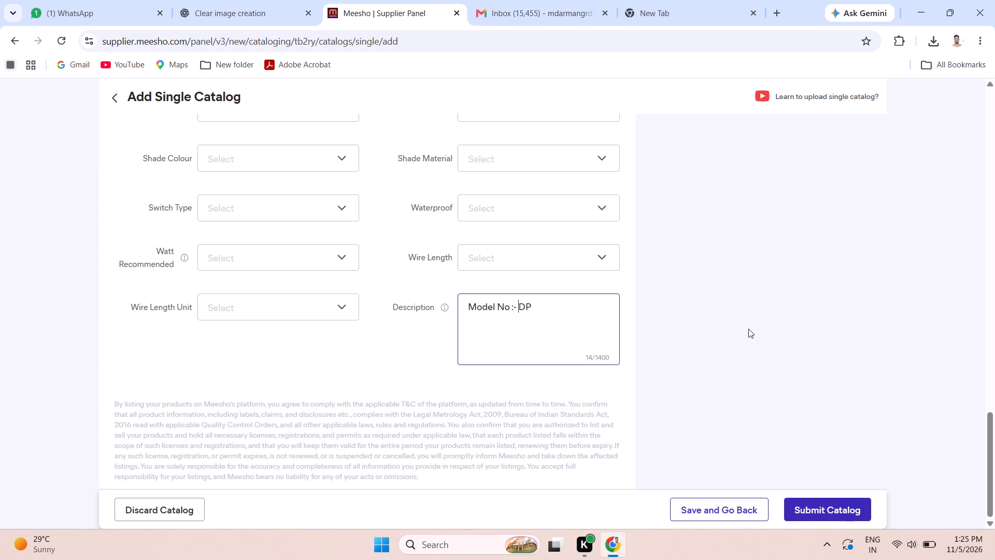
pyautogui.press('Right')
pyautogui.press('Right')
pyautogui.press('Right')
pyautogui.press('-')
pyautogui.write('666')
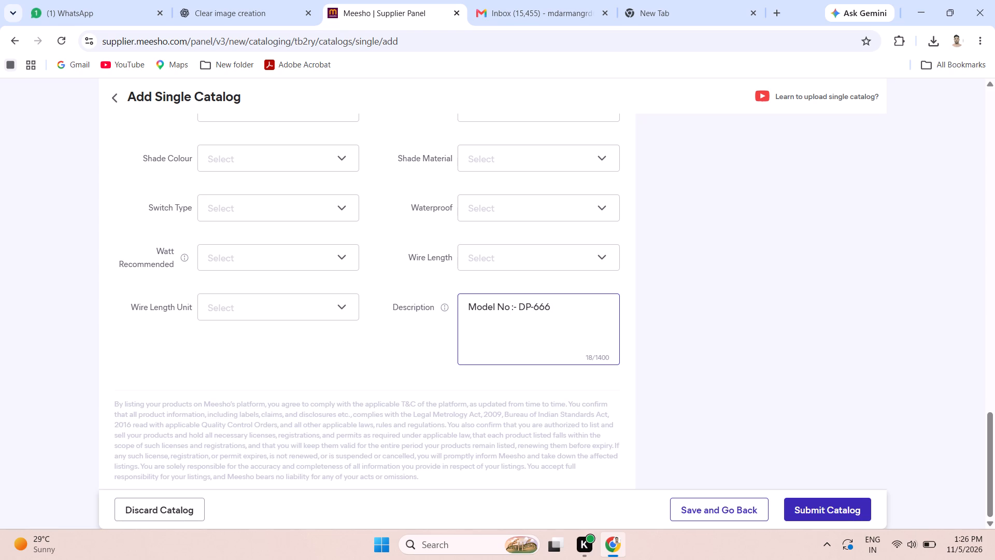
# Reopen the recently closed browser window showing the Meesho supplier inventory and maximise it.
pyautogui.hotkey('ctrl', 't')
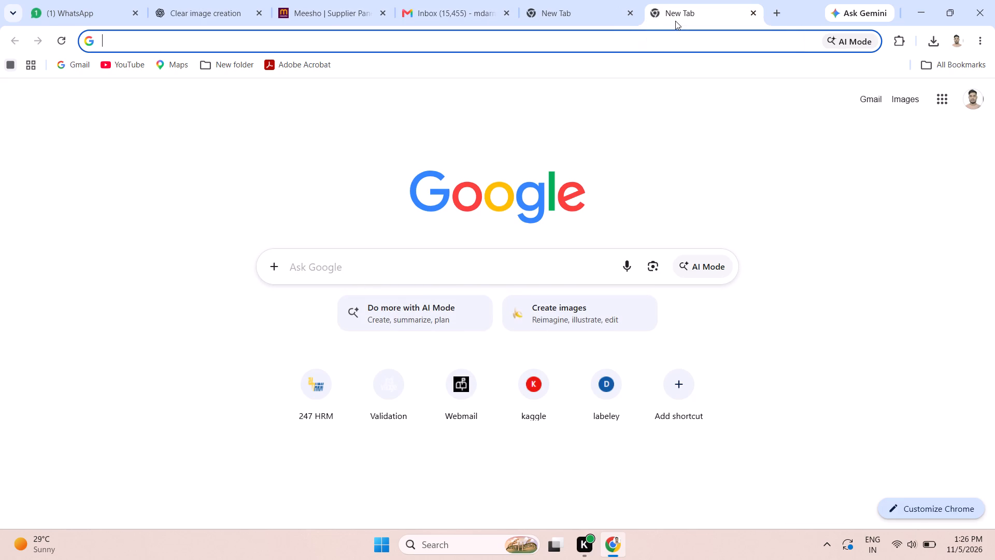
pyautogui.hotkey('ctrl', 'shift', 't')
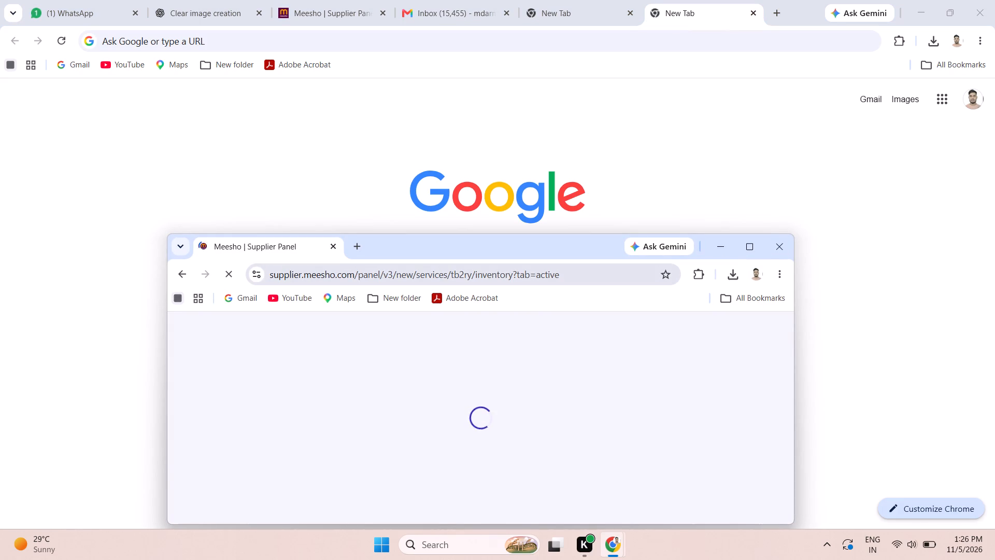
pyautogui.scroll(-1, 572, 276)
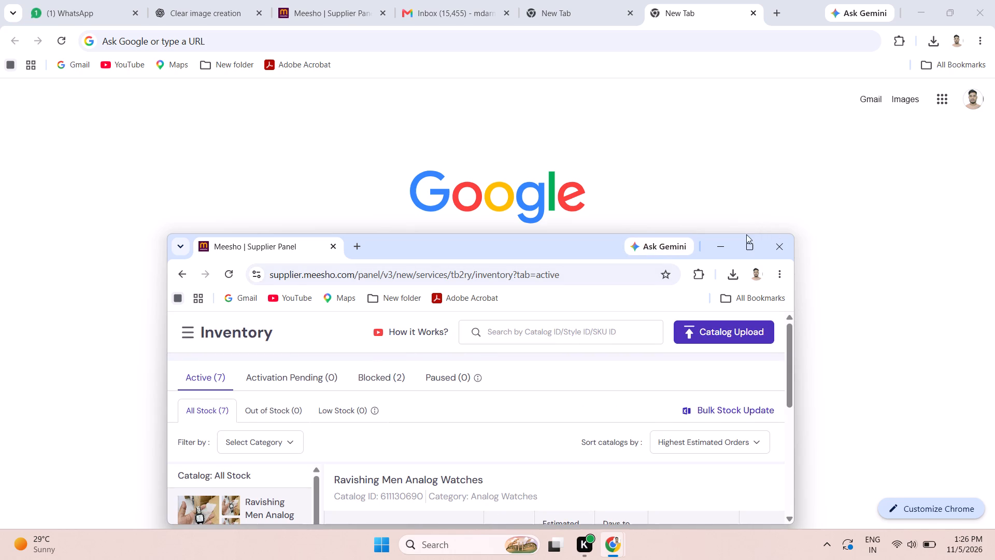
pyautogui.click(747, 243)
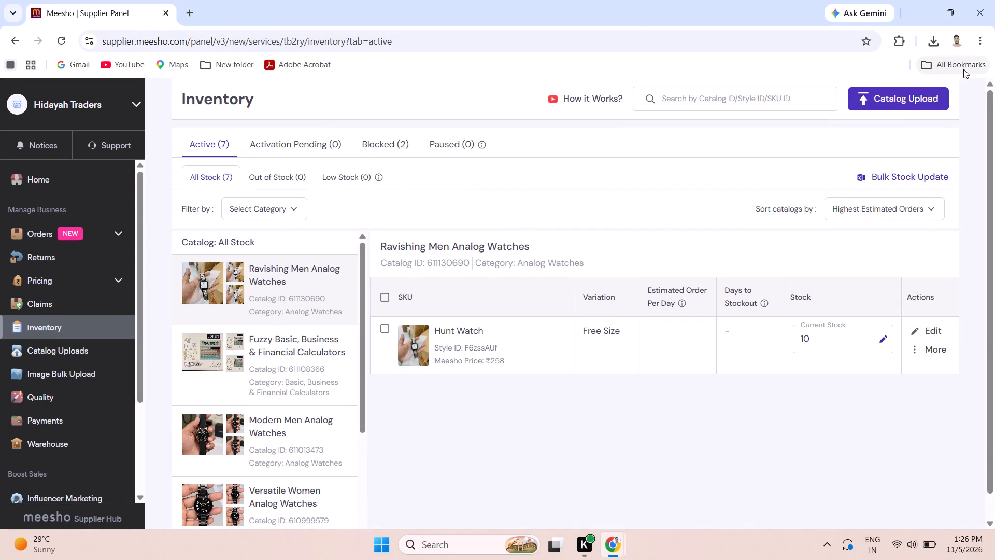
pyautogui.scroll(-1, 756, 261)
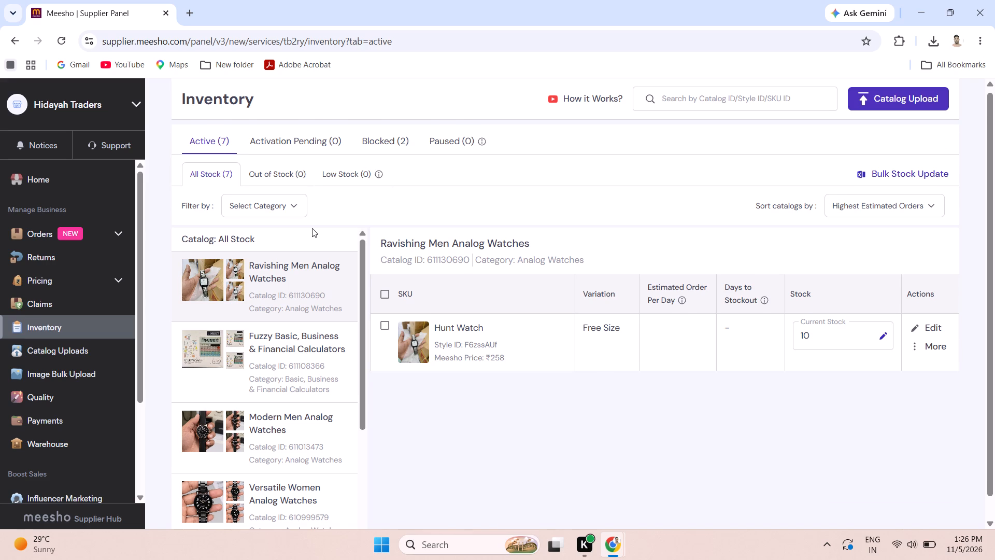
pyautogui.scroll(2, 194, 143)
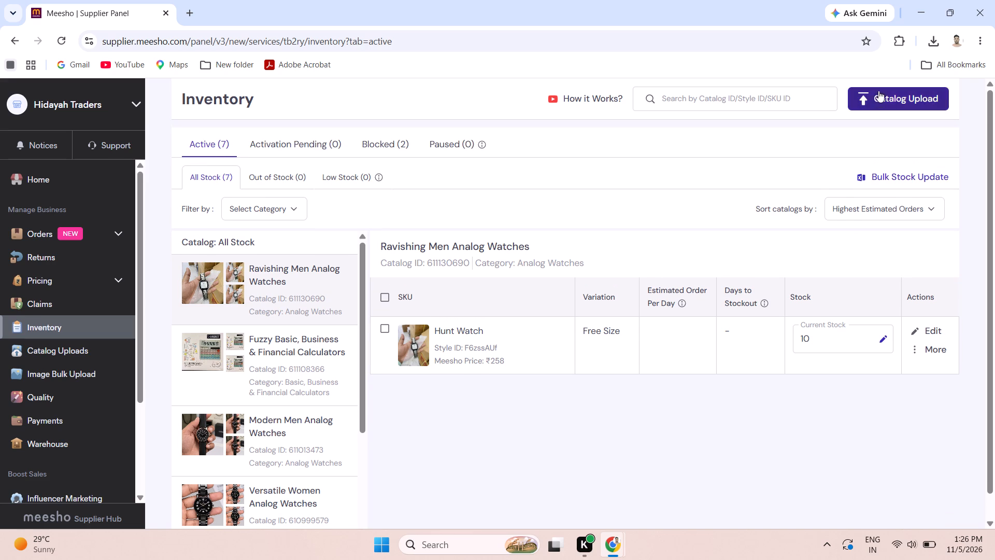
# Go to the catalog uploads and open the Table Lamps draft from the single uploads for editing.
pyautogui.click(879, 93)
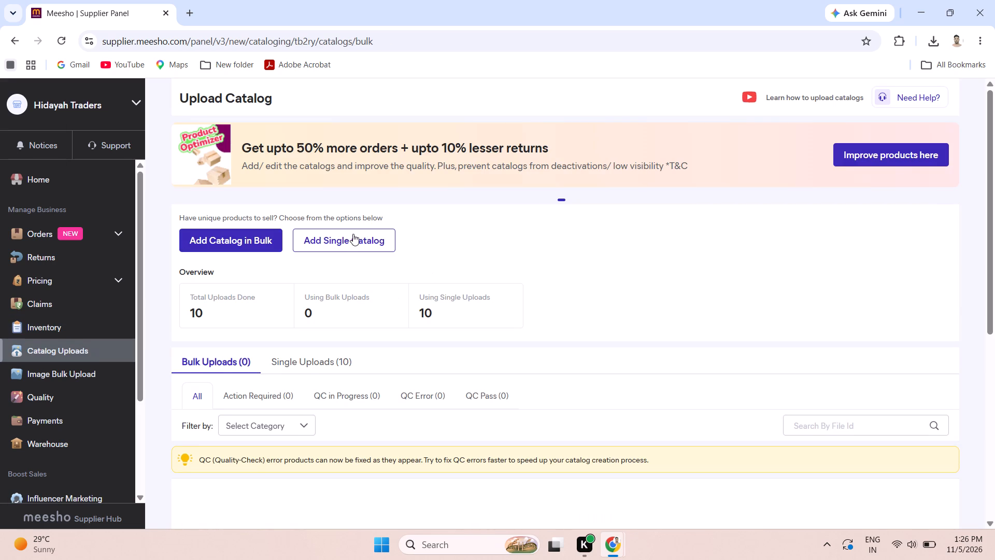
pyautogui.click(353, 234)
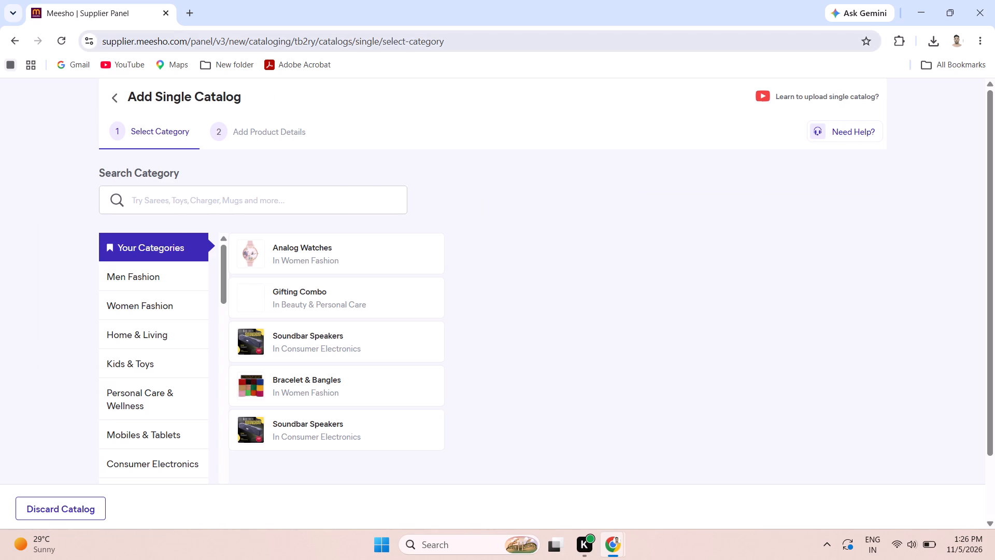
pyautogui.click(15, 44)
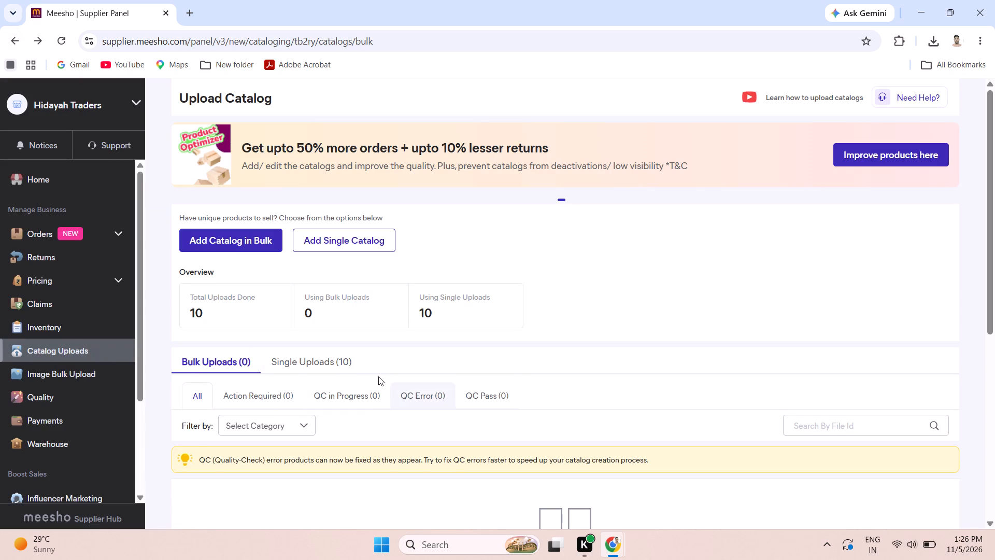
pyautogui.scroll(-2, 348, 369)
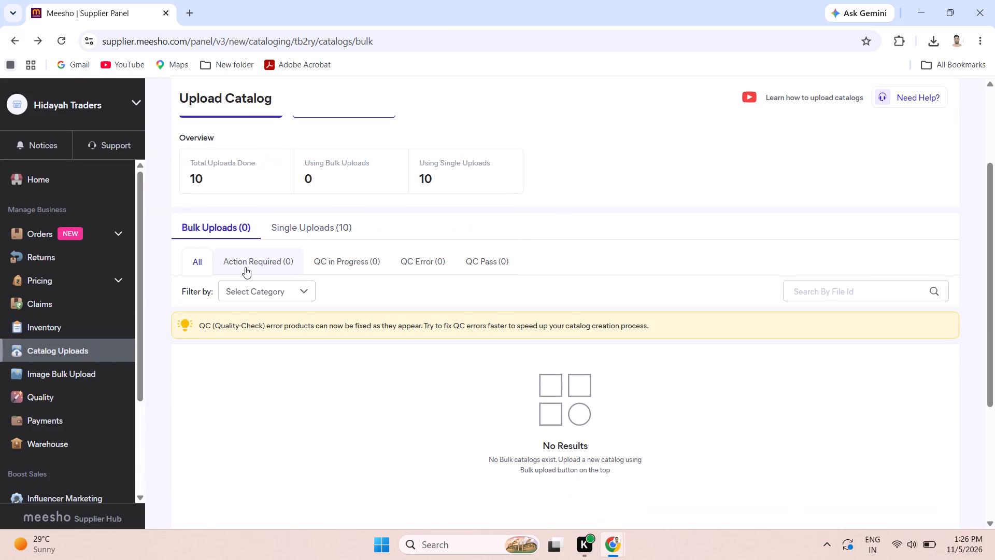
pyautogui.click(203, 262)
pyautogui.click(279, 237)
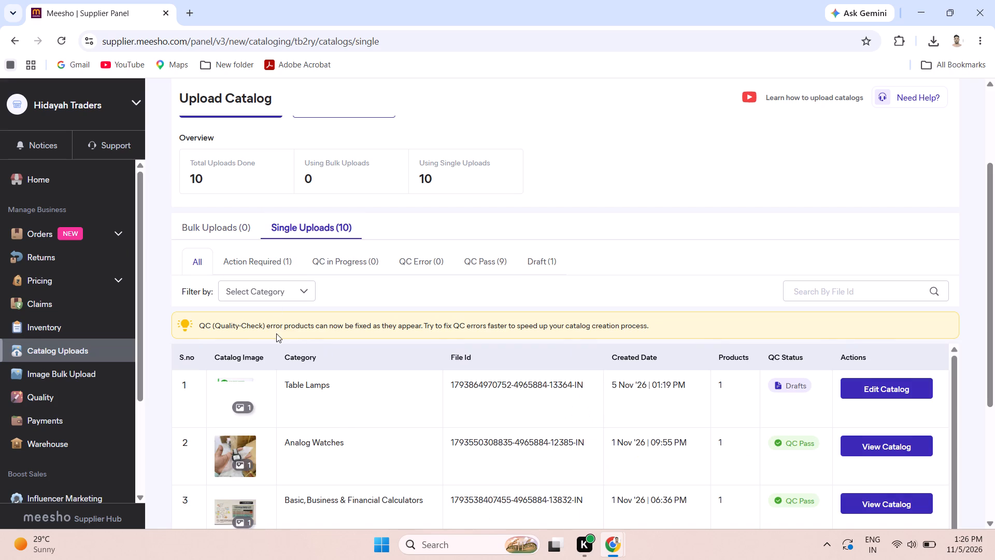
pyautogui.scroll(-1, 352, 415)
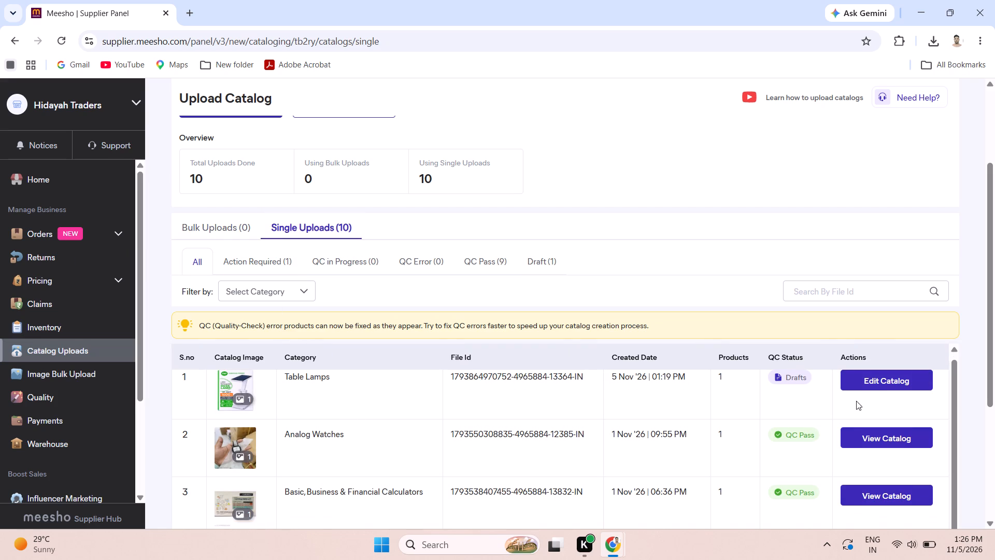
pyautogui.click(873, 387)
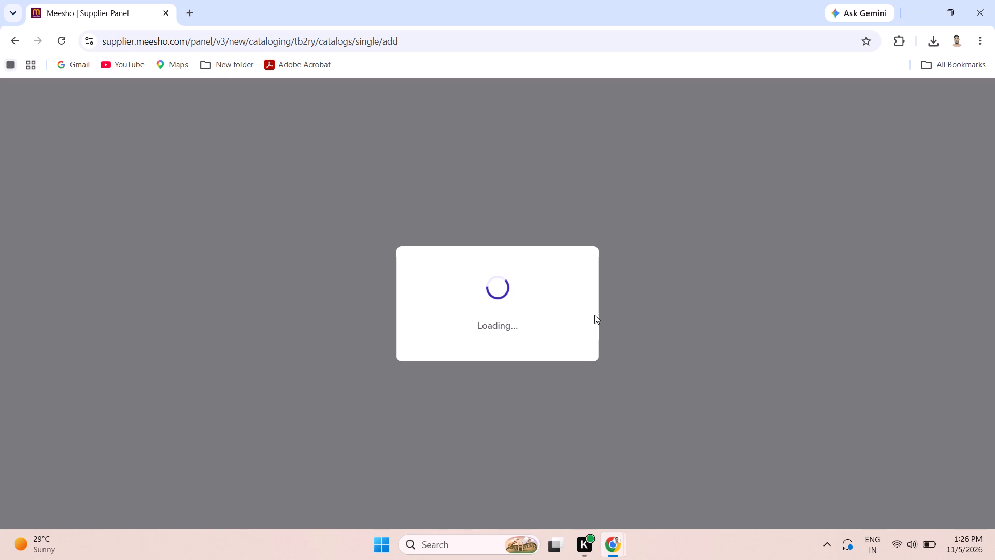
# Set the packer details to match the manufacturer details and fill the Manufacturer Address and Pincode from the saved address.
pyautogui.scroll(-1, 594, 315)
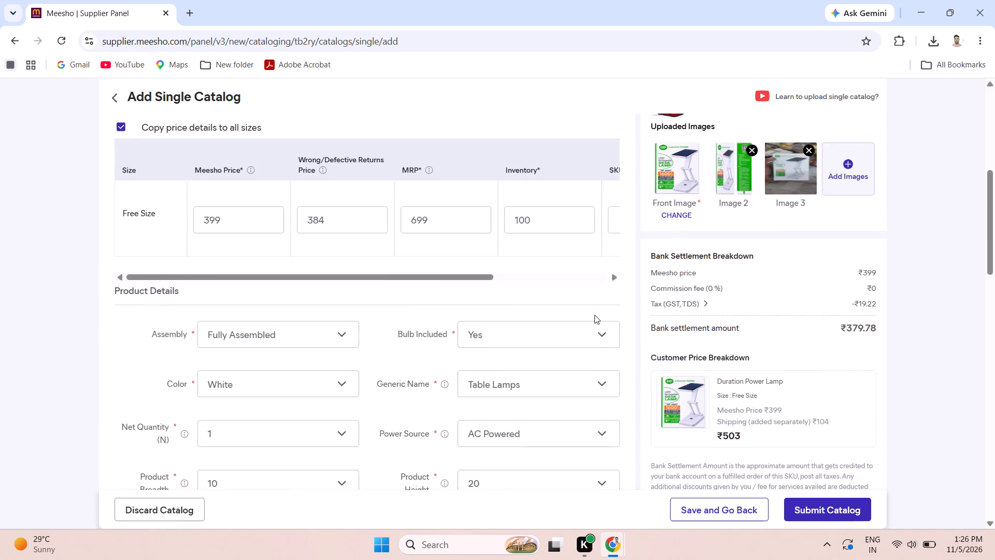
pyautogui.scroll(-3, 594, 315)
pyautogui.scroll(1, 594, 315)
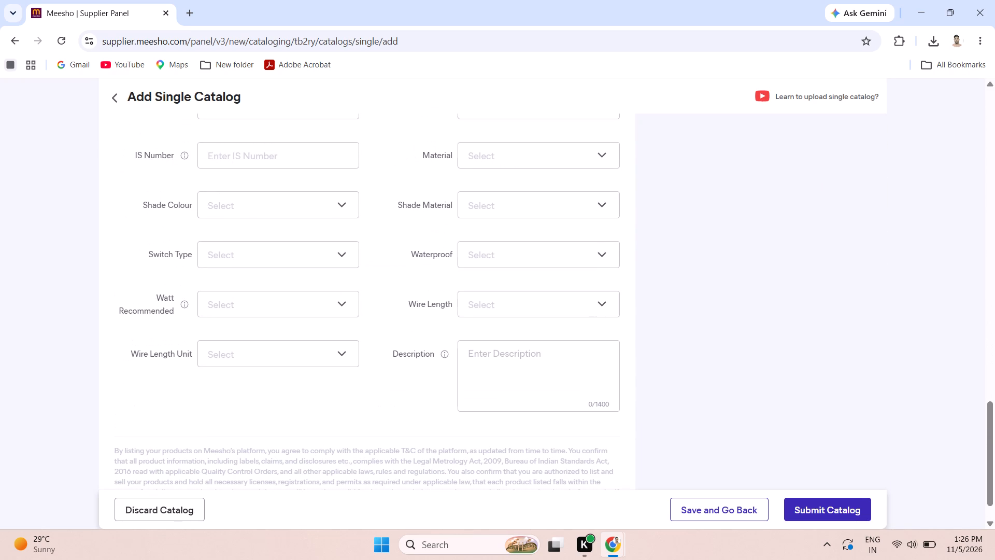
pyautogui.click(556, 354)
pyautogui.scroll(2, 458, 232)
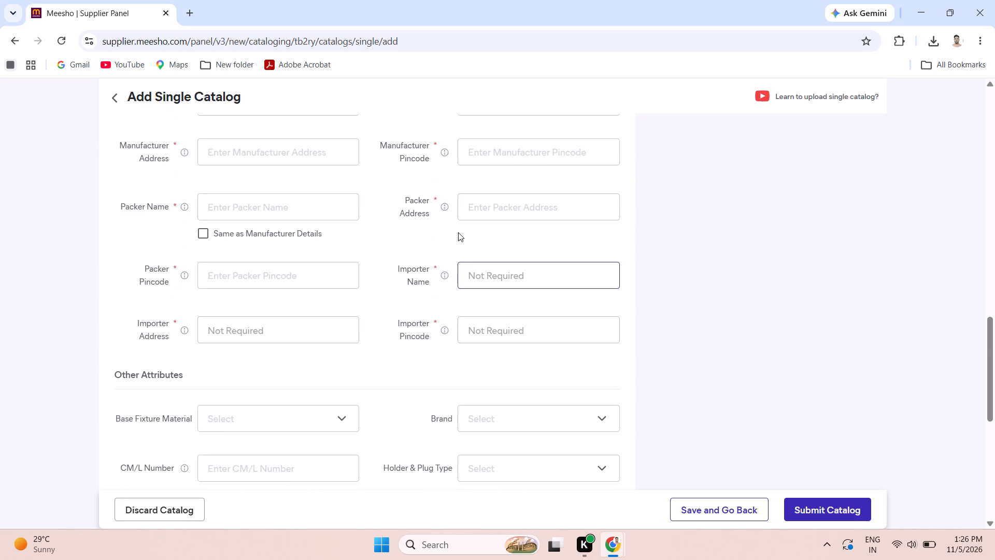
pyautogui.scroll(3, 458, 232)
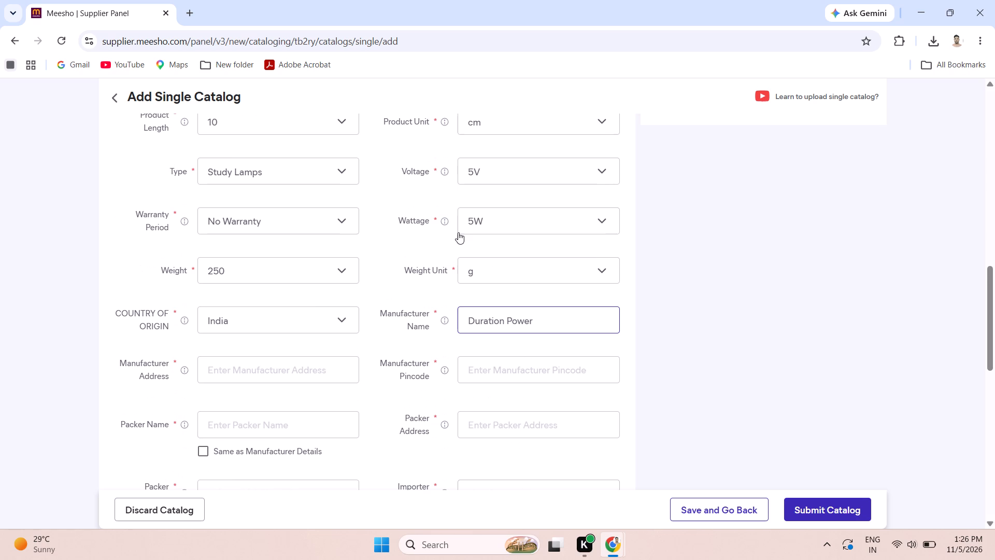
pyautogui.click(201, 455)
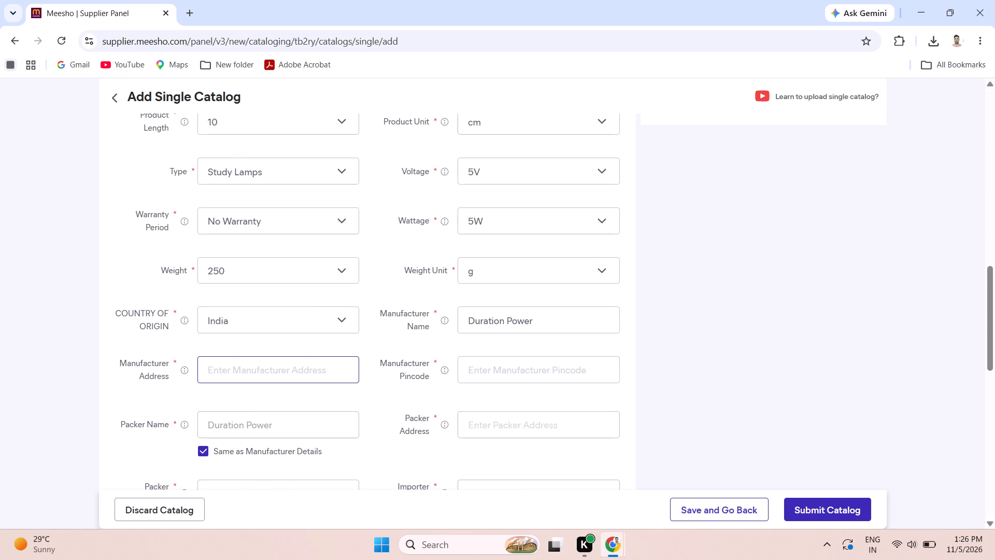
pyautogui.click(260, 363)
pyautogui.click(304, 408)
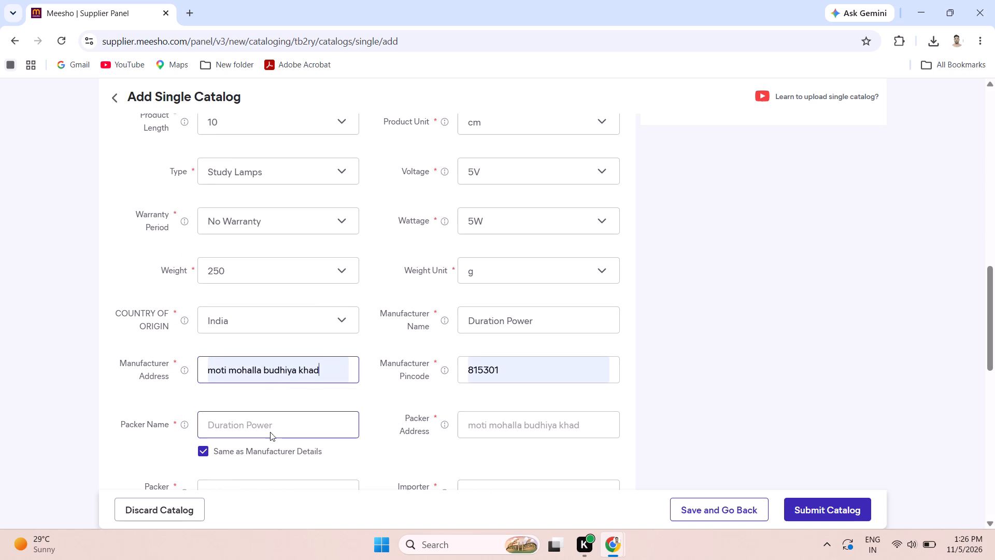
pyautogui.click(417, 385)
# Enter "Model No :- DP -666T" as the first line of the product description.
pyautogui.scroll(-2, 417, 385)
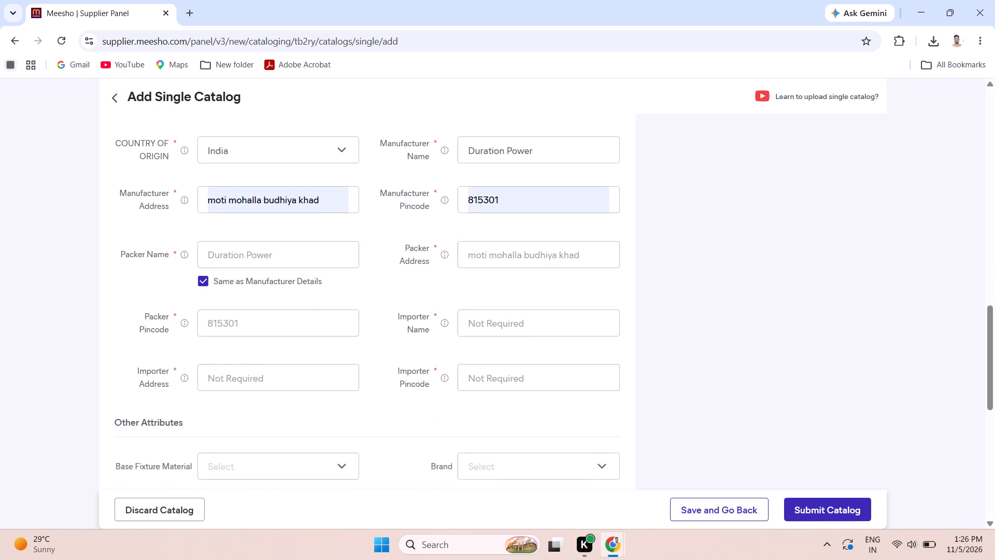
pyautogui.scroll(4, 417, 385)
pyautogui.scroll(-1, 417, 385)
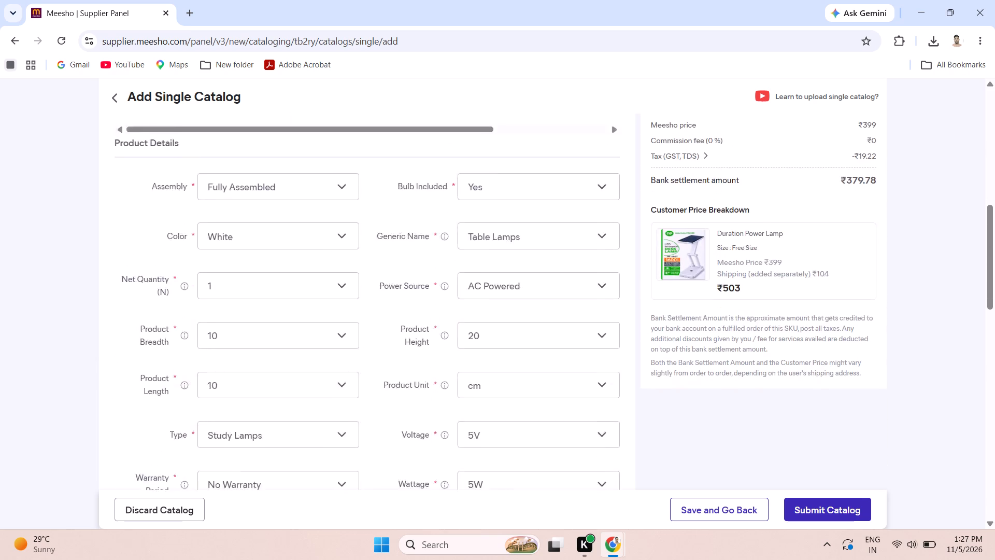
pyautogui.scroll(-4, 417, 385)
pyautogui.click(512, 320)
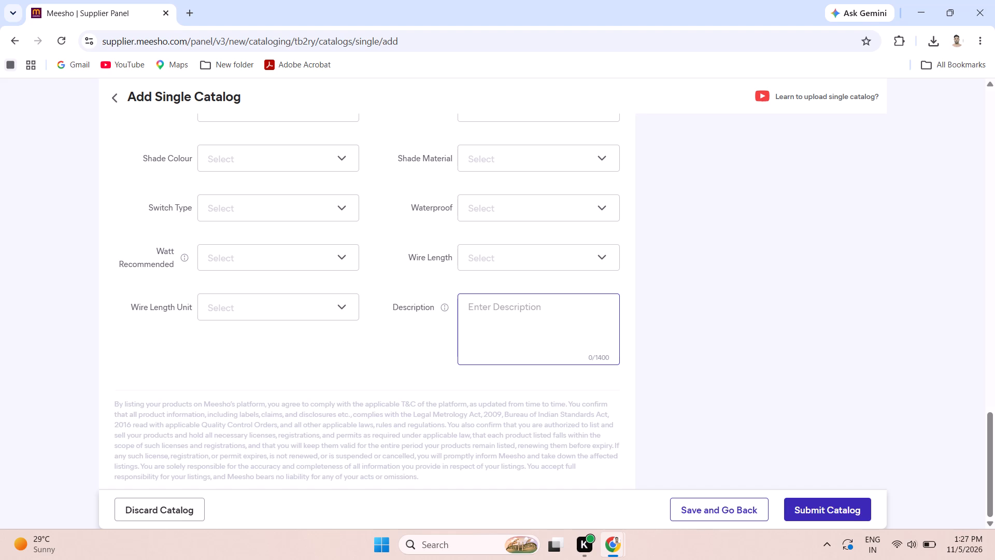
pyautogui.write('Mode')
pyautogui.write('l')
pyautogui.press('space')
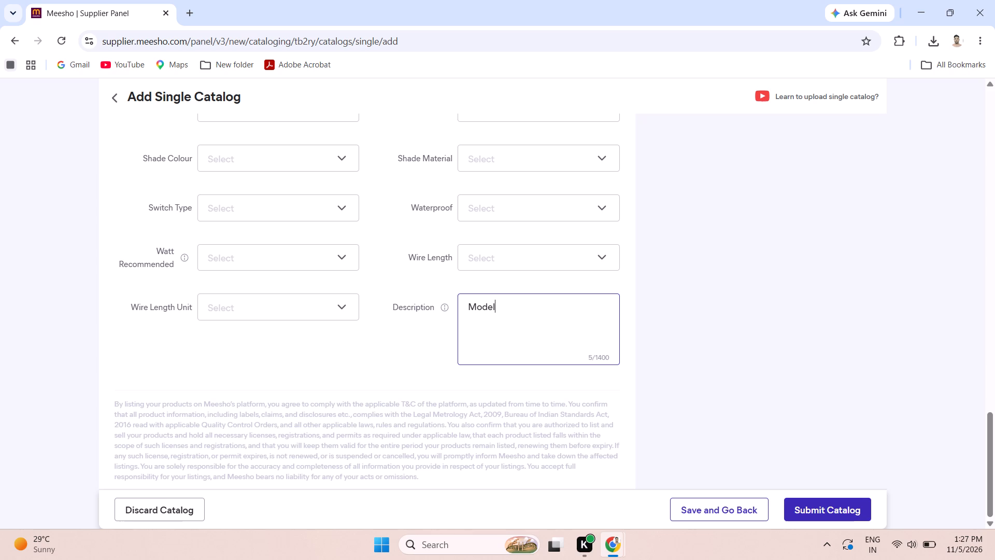
pyautogui.hotkey('shift', 'n')
pyautogui.press('o')
pyautogui.hotkey('shift', ':')
pyautogui.press('BackSpace')
pyautogui.press('space')
pyautogui.write(':-')
pyautogui.press('space')
pyautogui.write('DD')
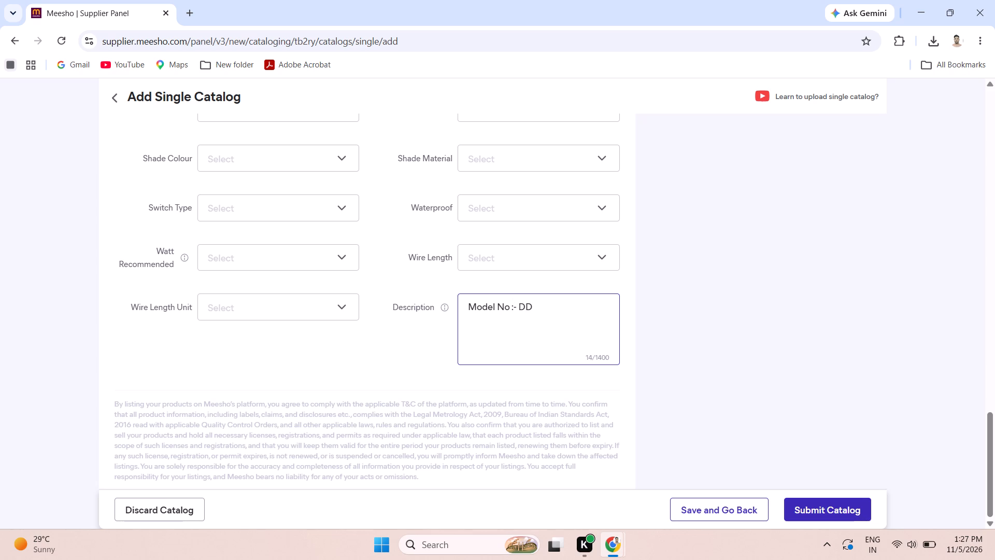
pyautogui.press('BackSpace')
pyautogui.hotkey('shift', 'p')
pyautogui.press('space')
pyautogui.write('-')
pyautogui.write('666')
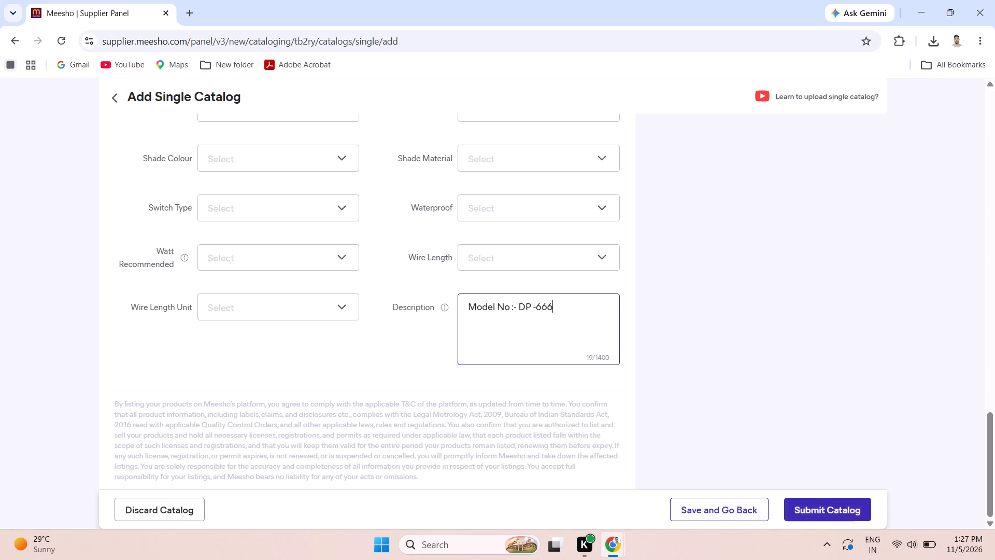
pyautogui.hotkey('shift', 't')
pyautogui.press('Return')
# Add a second description line reading "Battery Capacity:- 800 mah*2".
pyautogui.write('Batt')
pyautogui.write('ery')
pyautogui.press('space')
pyautogui.write('Ca')
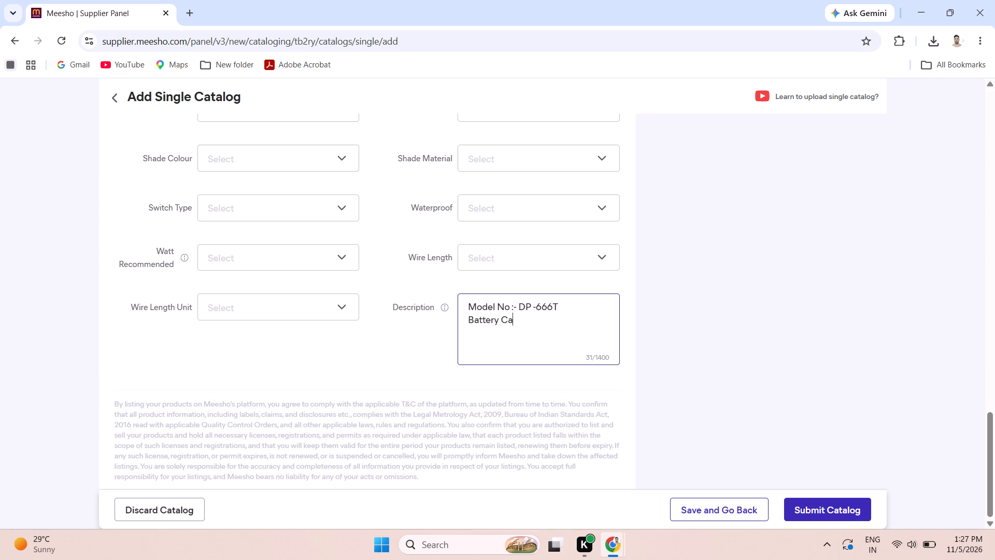
pyautogui.write('picity')
pyautogui.press('BackSpace')
pyautogui.press('BackSpace')
pyautogui.press('BackSpace')
pyautogui.press('BackSpace')
pyautogui.press('BackSpace')
pyautogui.write('acity')
pyautogui.hotkey('shift', ':')
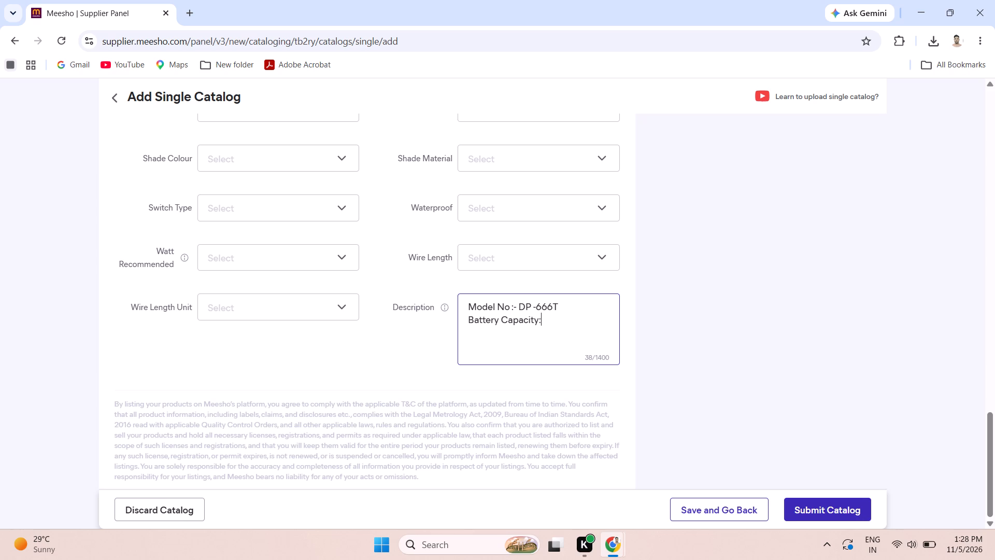
pyautogui.write('-')
pyautogui.press('space')
pyautogui.write('822')
pyautogui.press('BackSpace')
pyautogui.press('BackSpace')
pyautogui.write('00')
pyautogui.press('space')
pyautogui.write('mah')
pyautogui.press('*')
pyautogui.press('2')
pyautogui.press('Return')
# Correct the battery capacity unit in the description to "mAh" and start a new line after it.
pyautogui.click(576, 321)
pyautogui.press('BackSpace')
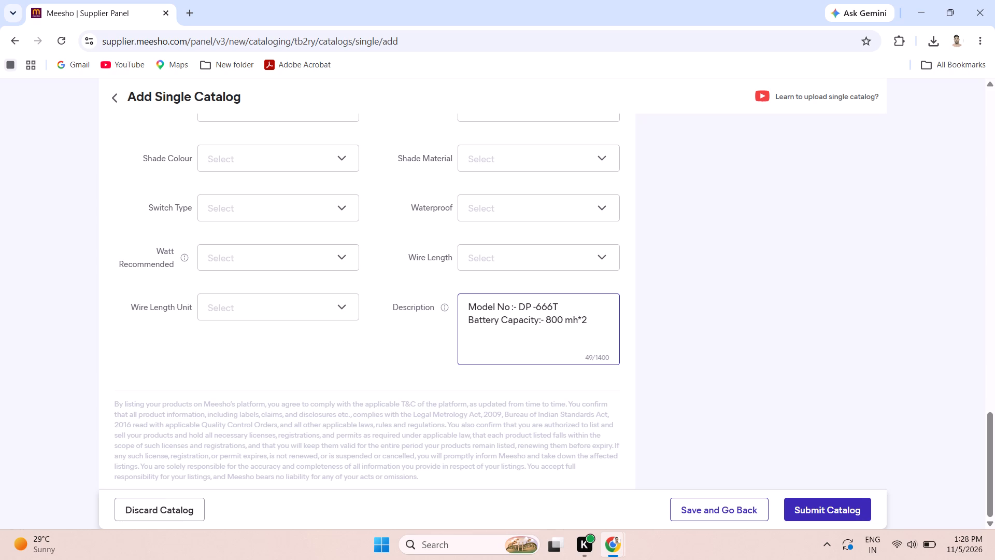
pyautogui.hotkey('shift', 'a')
pyautogui.click(600, 321)
pyautogui.press('Return')
# Add the description lines "Dual Mode :- Solar Charge" and "Dc Current" below the battery capacity.
pyautogui.write('Dual')
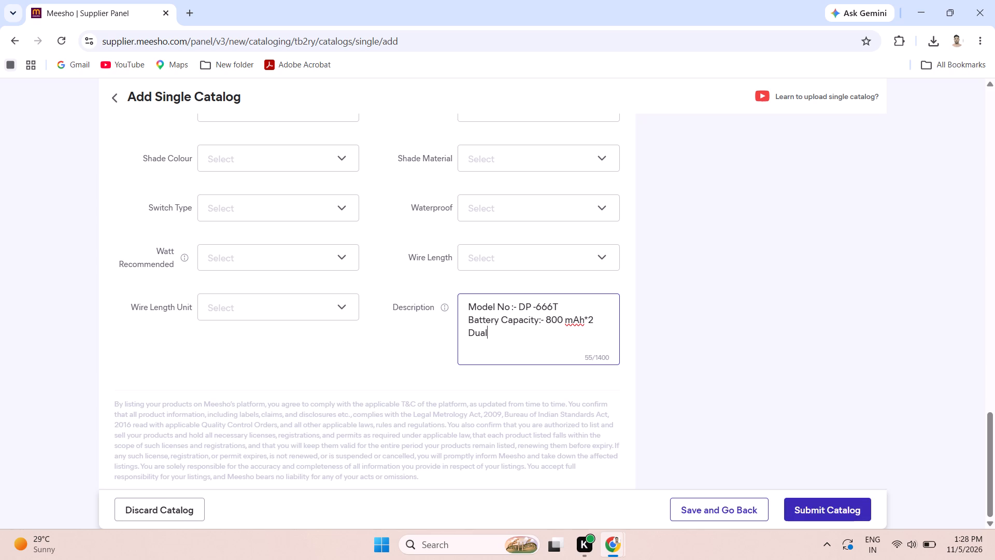
pyautogui.press('space')
pyautogui.write('Mode')
pyautogui.press('space')
pyautogui.hotkey('shift', ':')
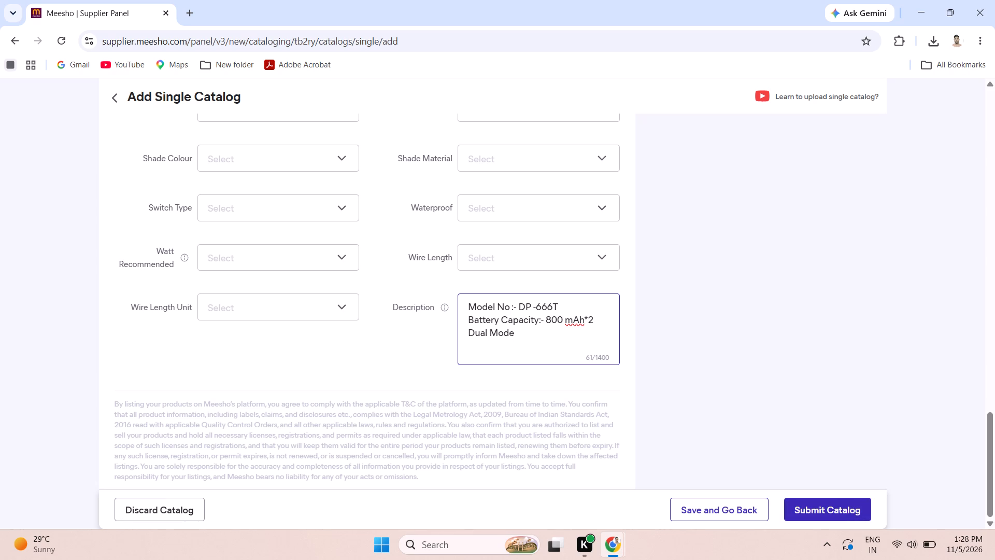
pyautogui.write('- Solat')
pyautogui.press('BackSpace')
pyautogui.write('r')
pyautogui.press('space')
pyautogui.write('Charge')
pyautogui.press('Return')
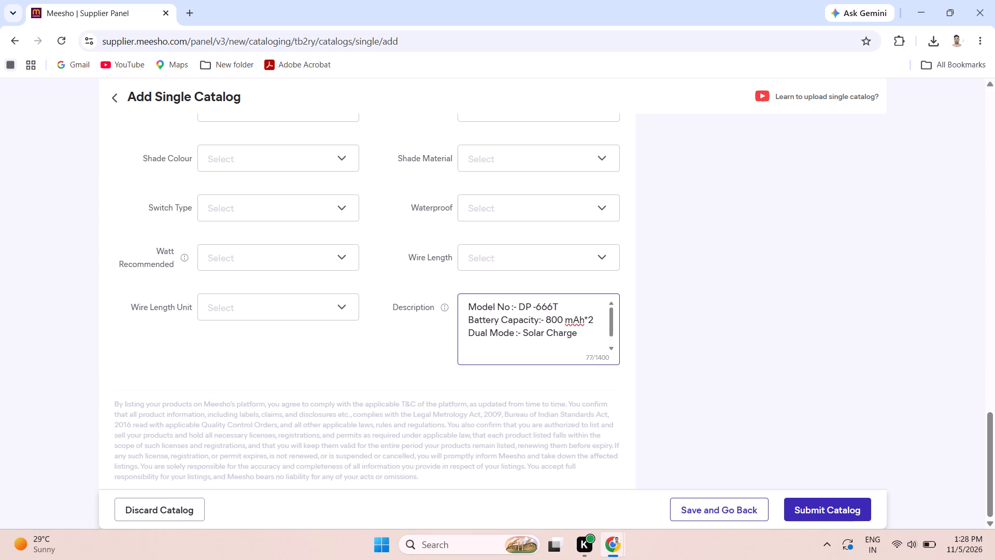
pyautogui.write('Dc')
pyautogui.press('space')
pyautogui.write('Current')
# Submit the completed Table Lamps catalog.
pyautogui.click(817, 510)
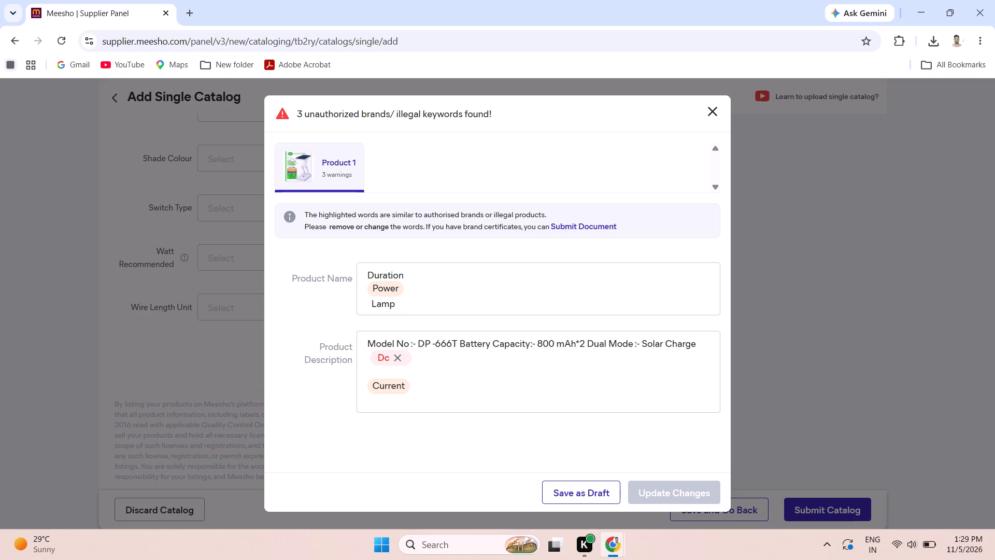
# Remove the flagged word "Dc" from the product description, update the changes and proceed with submission for quality check.
pyautogui.click(401, 354)
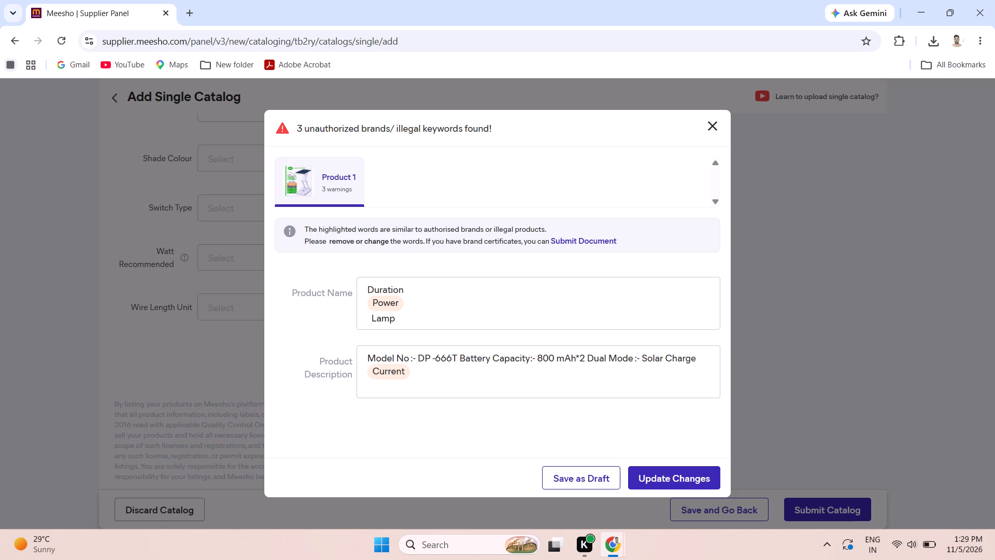
pyautogui.moveTo(385, 304); pyautogui.dragTo(537, 478)
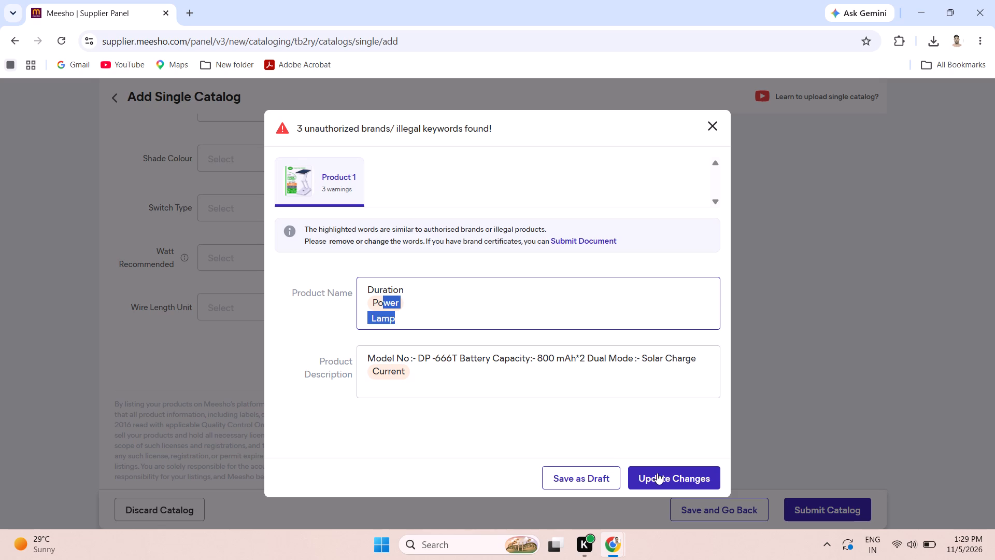
pyautogui.click(657, 473)
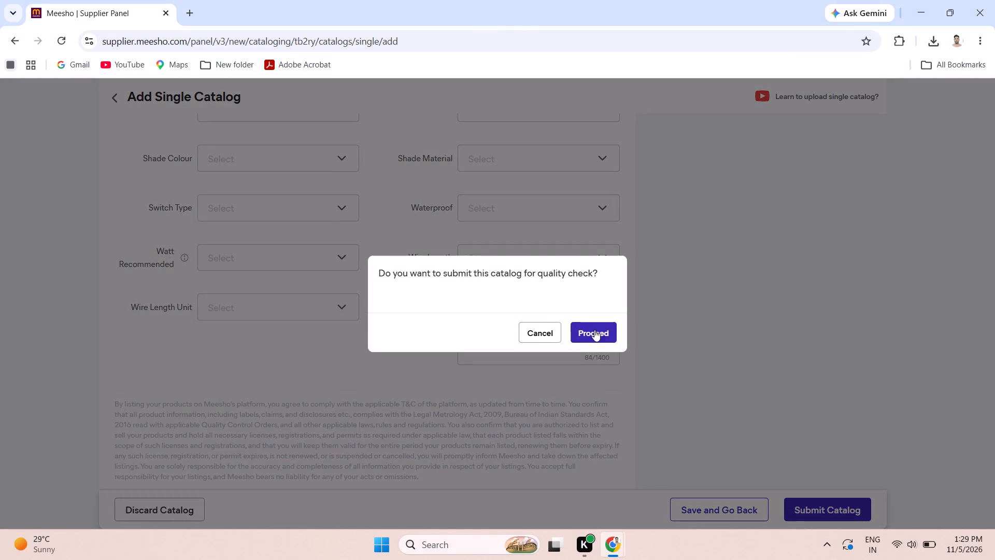
pyautogui.click(593, 330)
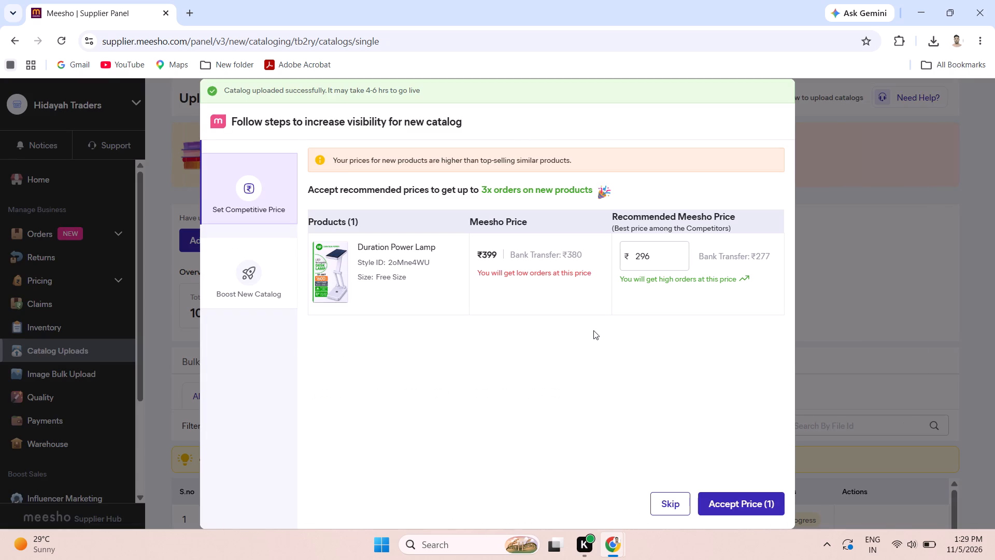
# Accept the recommended Meesho price of ₹296 for the Duration Power Lamp and leave the catalog visibility steps.
pyautogui.click(651, 258)
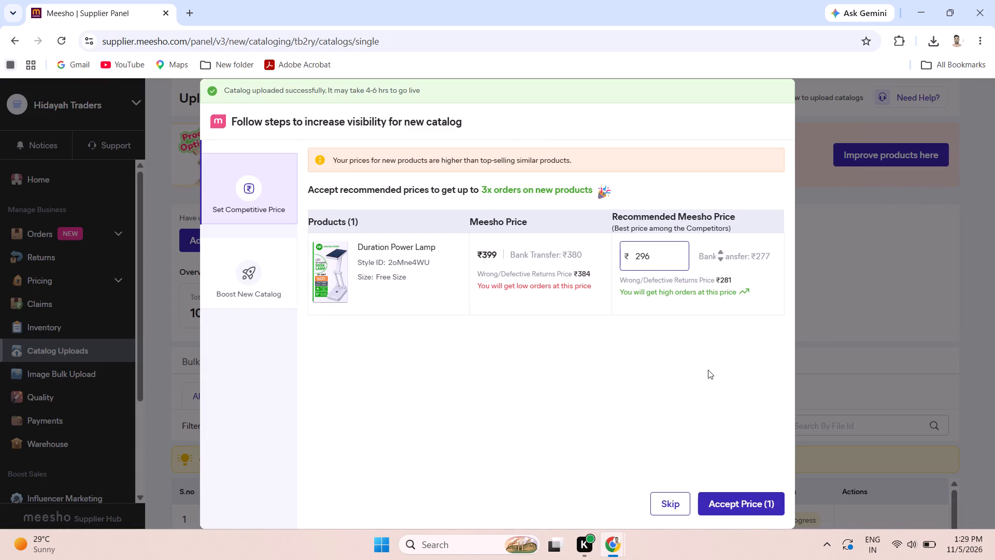
pyautogui.click(738, 500)
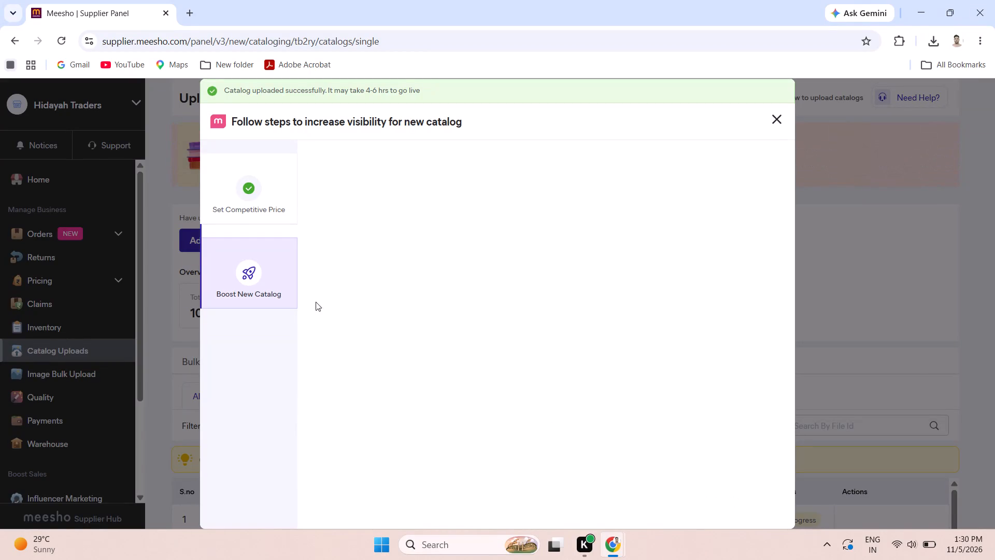
pyautogui.click(251, 225)
pyautogui.click(246, 195)
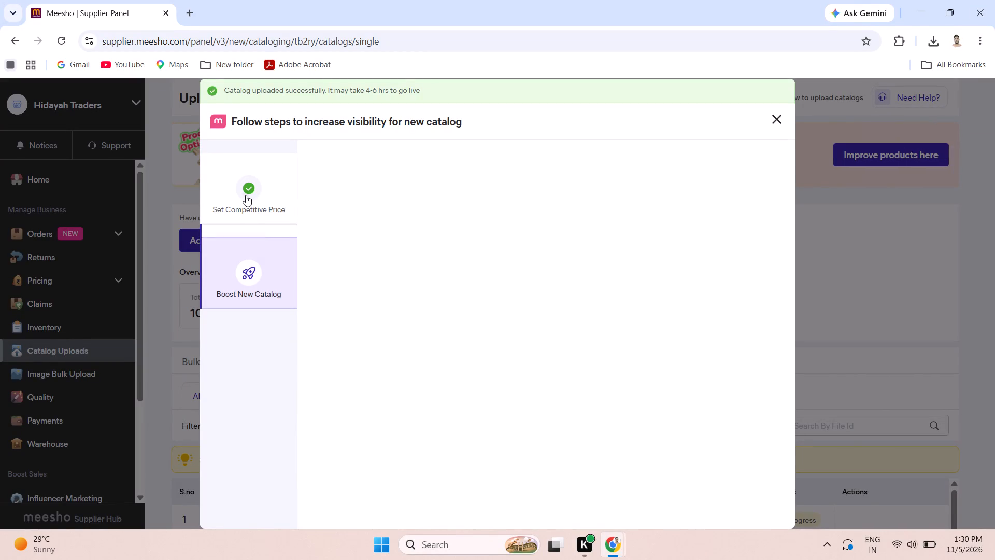
pyautogui.click(777, 115)
# Check the QC in Progress uploads and the full single uploads list for the Table Lamps catalog's status.
pyautogui.scroll(-2, 836, 376)
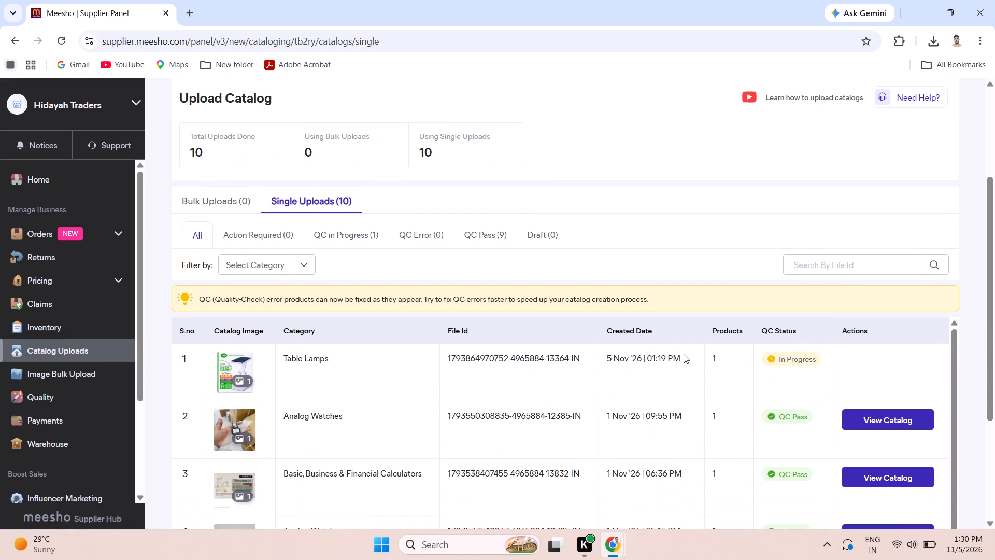
pyautogui.click(344, 243)
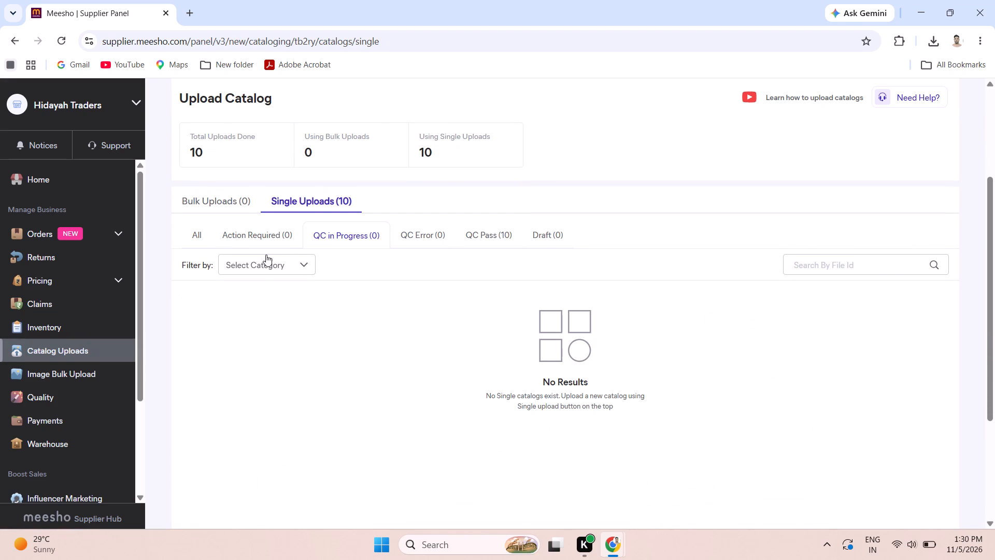
pyautogui.click(196, 241)
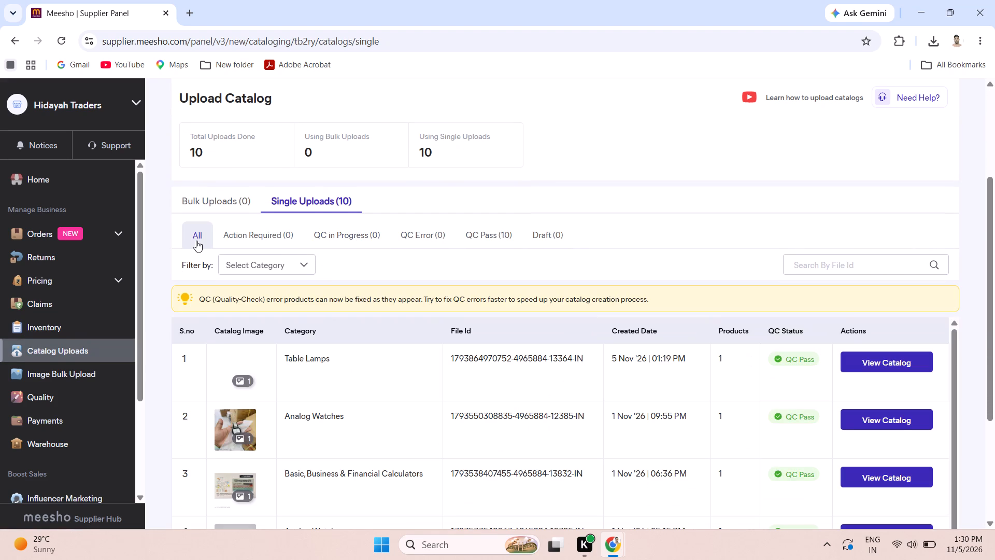
pyautogui.scroll(-1, 390, 432)
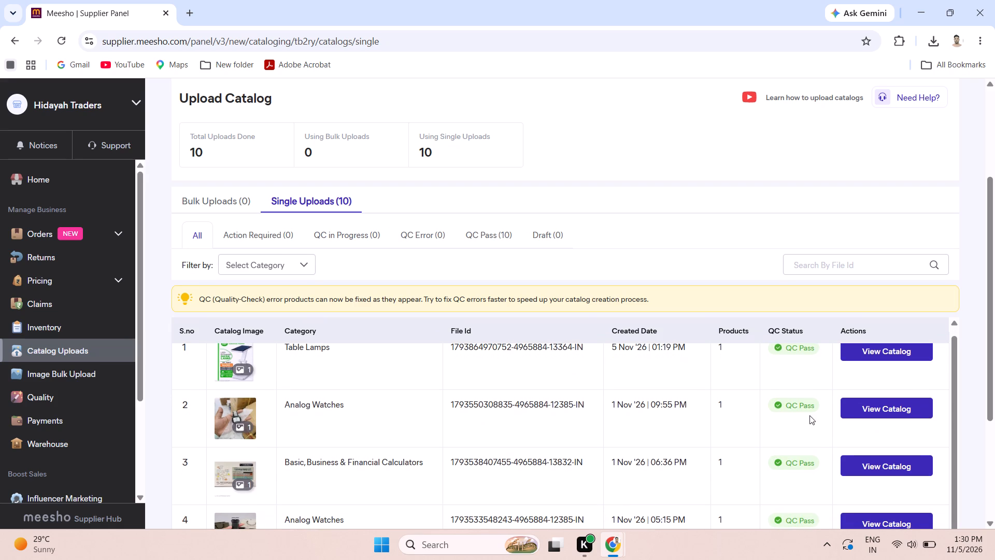
# Open the Duration Power Lamp product from the uploaded Table Lamps catalog for editing.
pyautogui.click(860, 355)
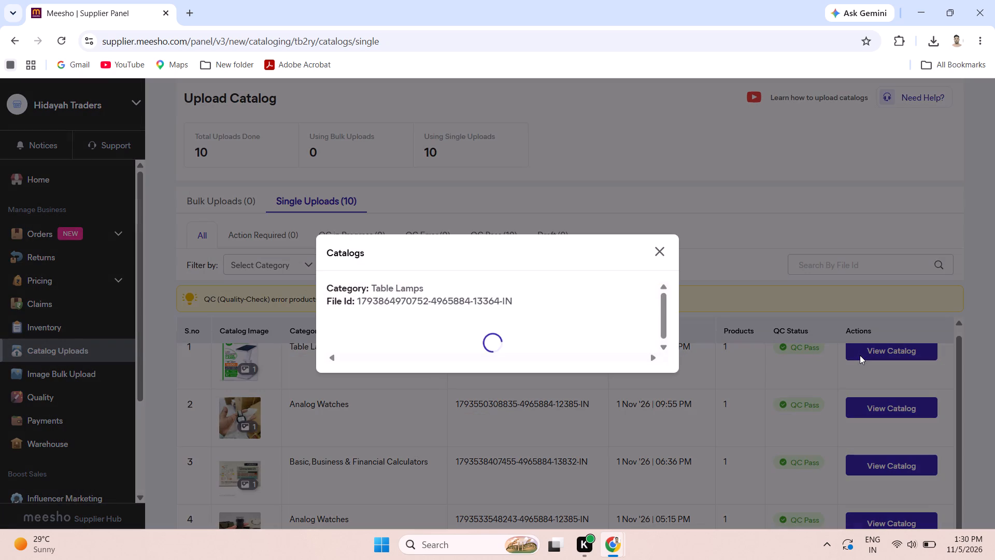
pyautogui.click(615, 333)
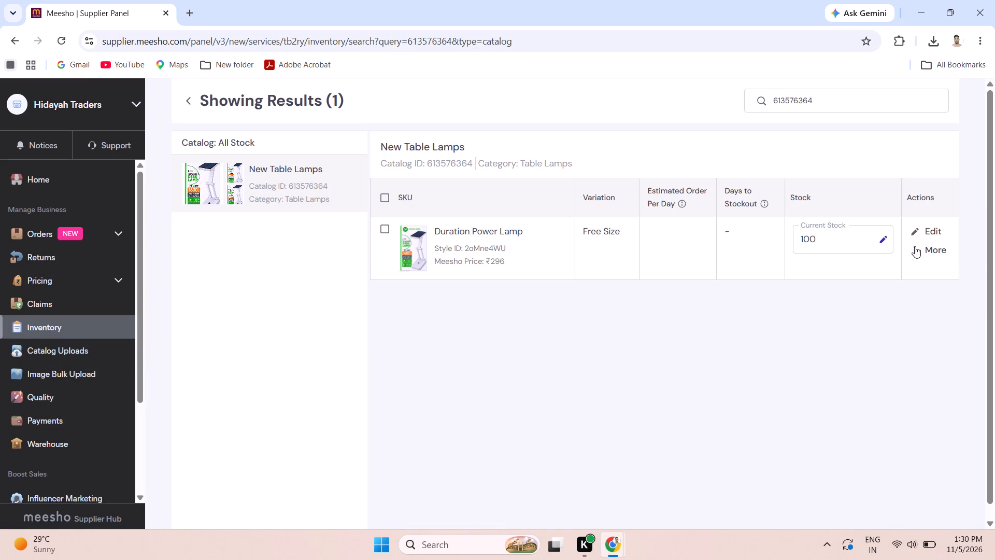
pyautogui.click(928, 225)
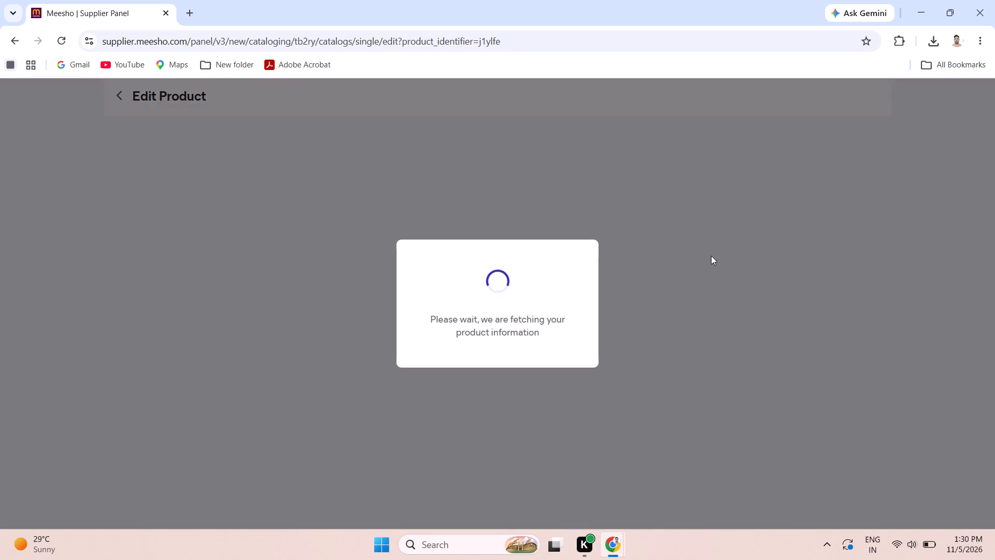
pyautogui.scroll(-2, 571, 350)
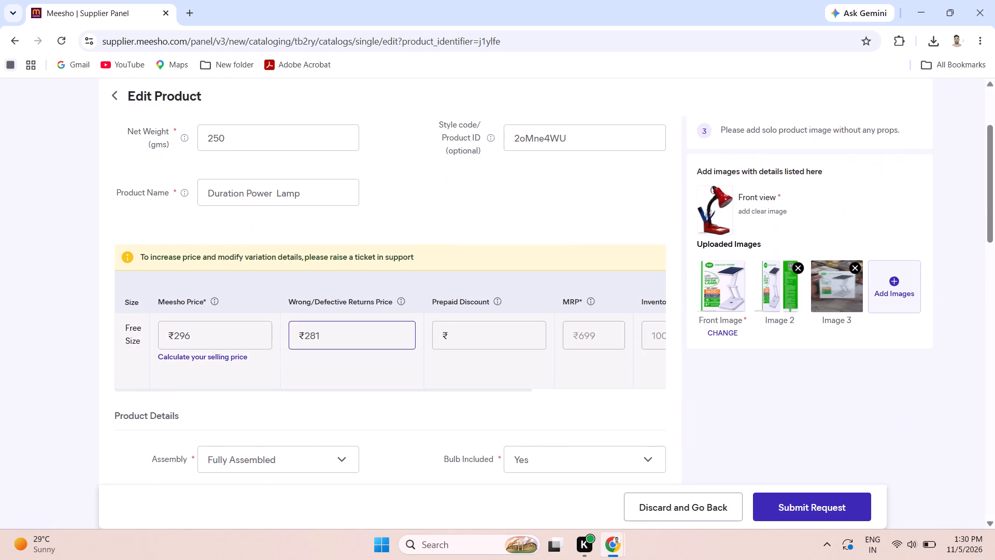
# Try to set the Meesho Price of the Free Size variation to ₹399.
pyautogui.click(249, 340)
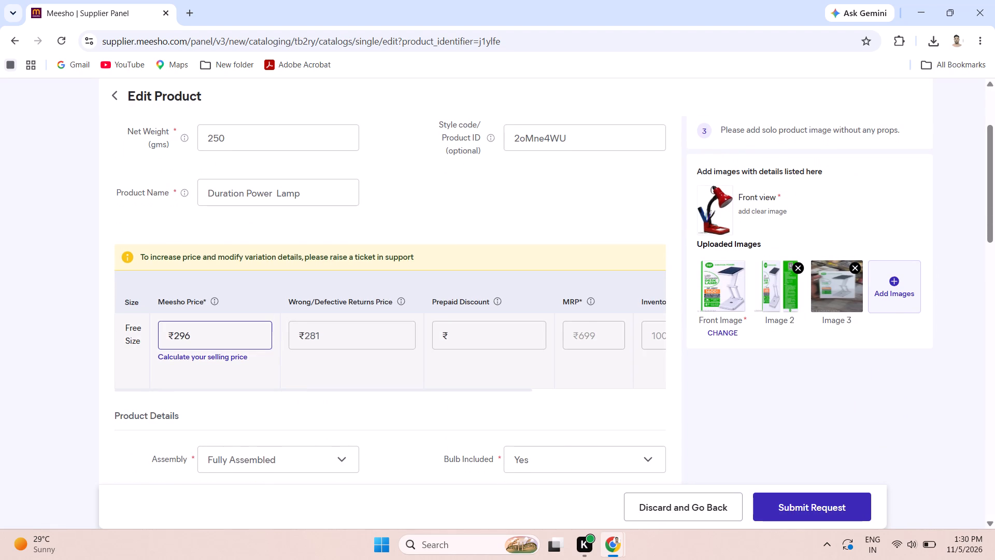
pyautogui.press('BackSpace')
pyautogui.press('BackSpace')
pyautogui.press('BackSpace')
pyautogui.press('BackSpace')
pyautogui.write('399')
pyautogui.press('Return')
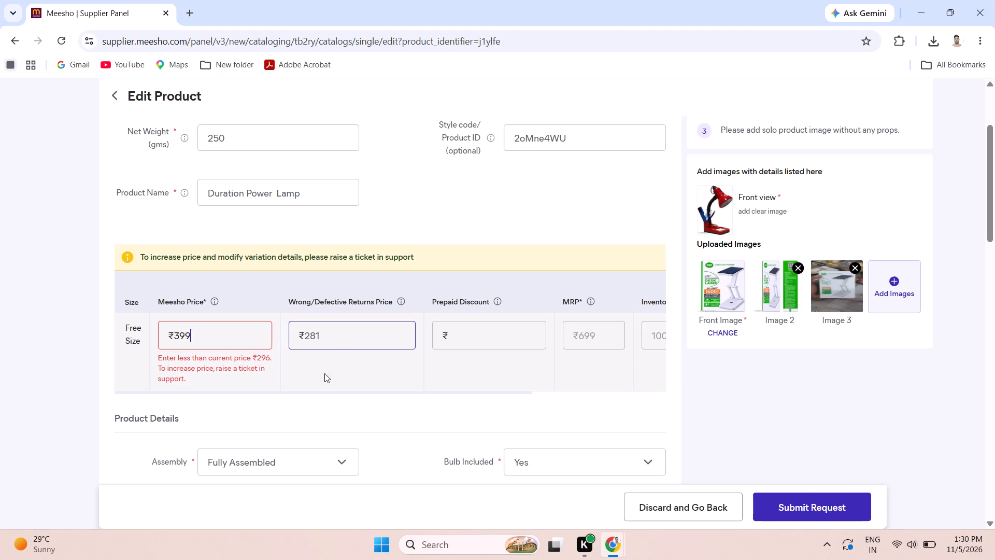
# Clear the Wrong/Defective Returns Price of the Free Size variation.
pyautogui.click(336, 340)
pyautogui.press('BackSpace')
pyautogui.press('BackSpace')
pyautogui.press('BackSpace')
pyautogui.press('BackSpace')
pyautogui.press('BackSpace')
pyautogui.press('BackSpace')
pyautogui.press('BackSpace')
pyautogui.click(349, 409)
# Set the Meesho Price of the Free Size variation to ₹296.
pyautogui.doubleClick(223, 335)
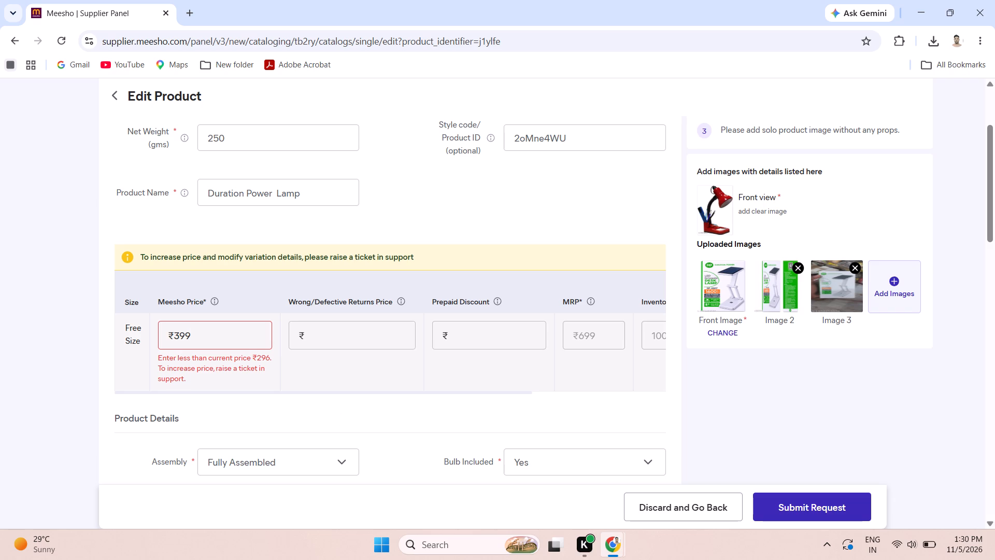
pyautogui.press('BackSpace')
pyautogui.press('BackSpace')
pyautogui.press('BackSpace')
pyautogui.press('BackSpace')
pyautogui.press('BackSpace')
pyautogui.press('BackSpace')
pyautogui.press('BackSpace')
pyautogui.press('2')
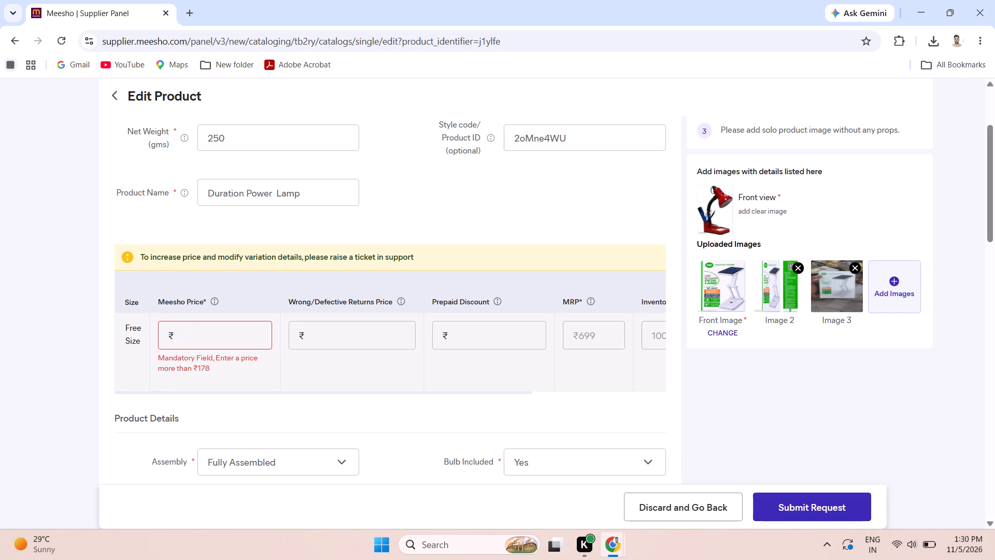
pyautogui.write('955')
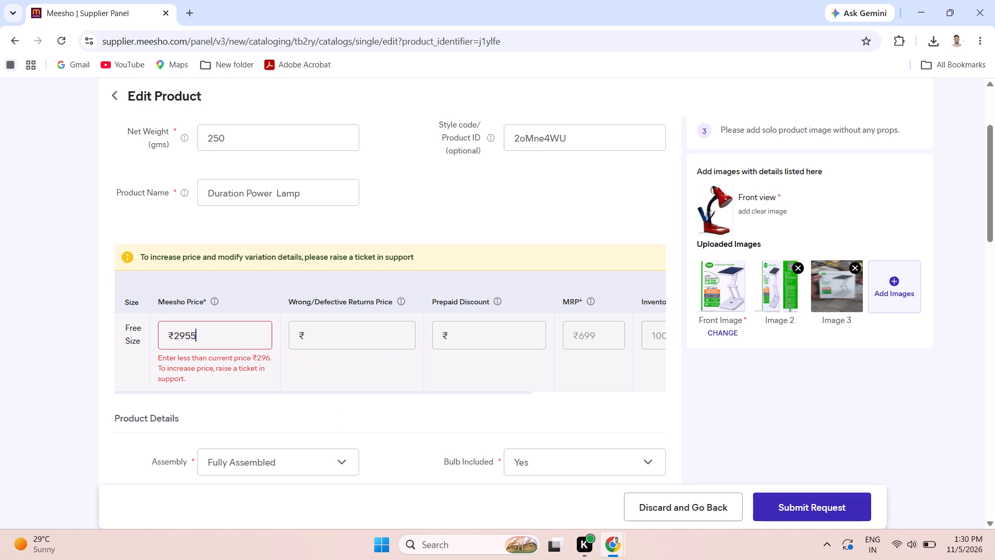
pyautogui.press('BackSpace')
pyautogui.press('BackSpace')
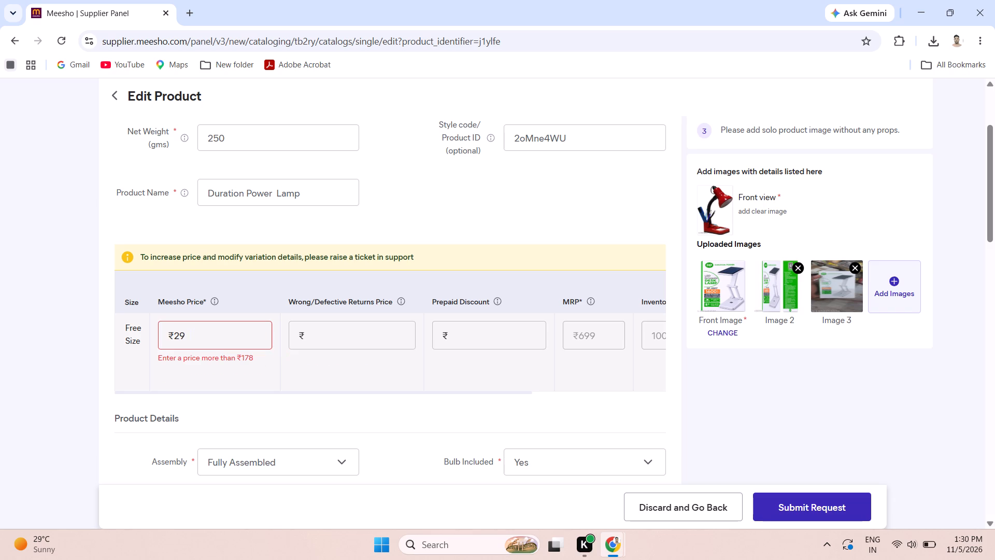
pyautogui.press('6')
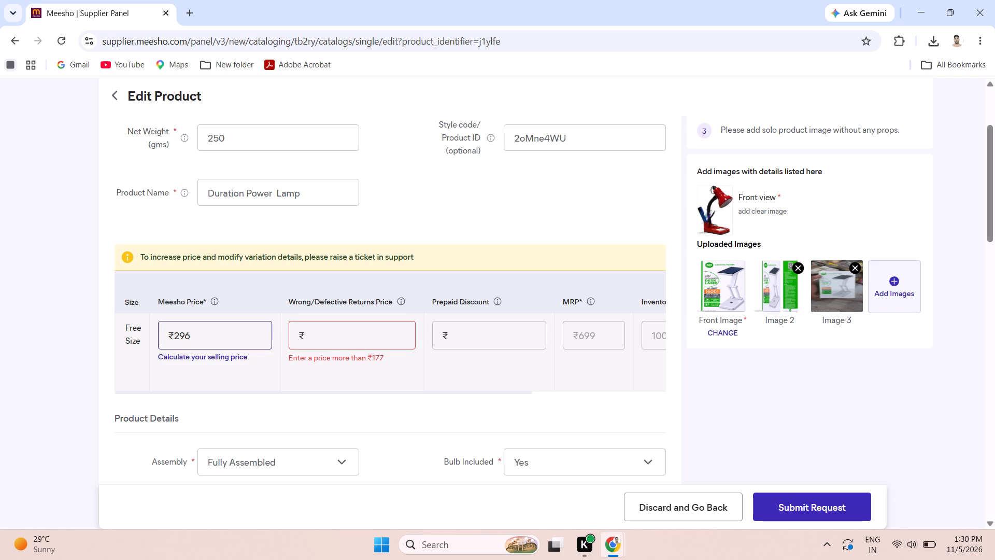
# Set the Wrong/Defective Returns Price to ₹177 and submit the product edit request.
pyautogui.moveTo(392, 371); pyautogui.dragTo(340, 333)
pyautogui.click(340, 333)
pyautogui.write('177')
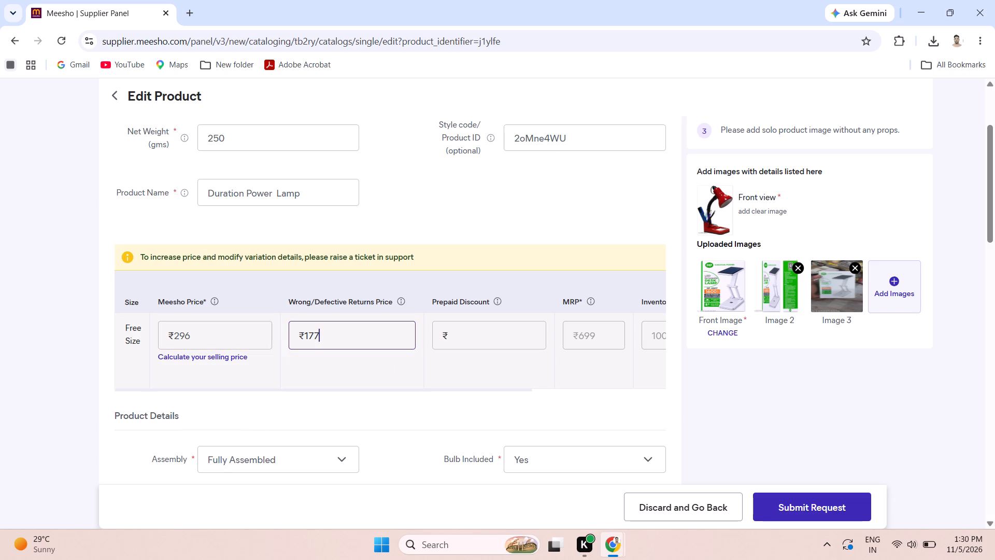
pyautogui.click(408, 376)
pyautogui.scroll(-1, 450, 407)
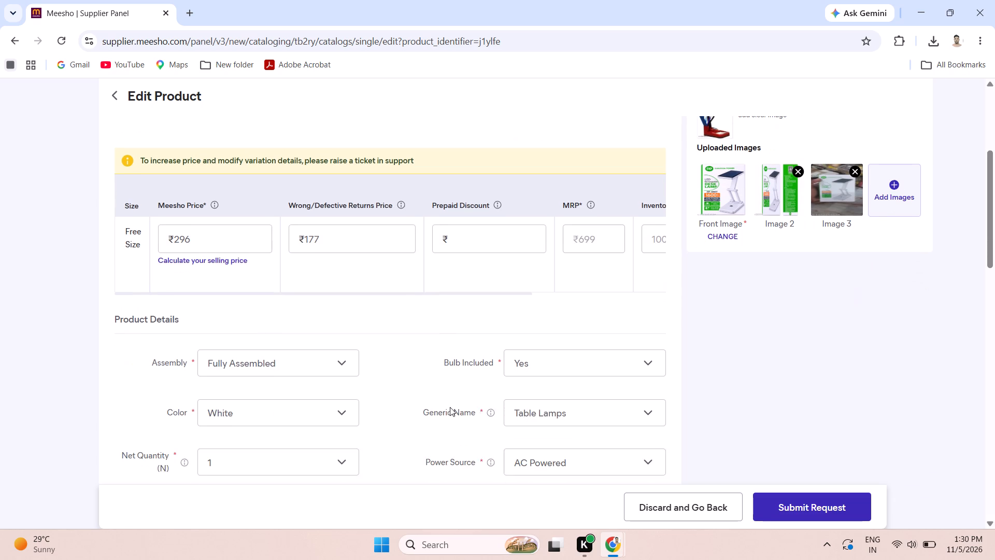
pyautogui.scroll(-2, 450, 407)
pyautogui.click(771, 507)
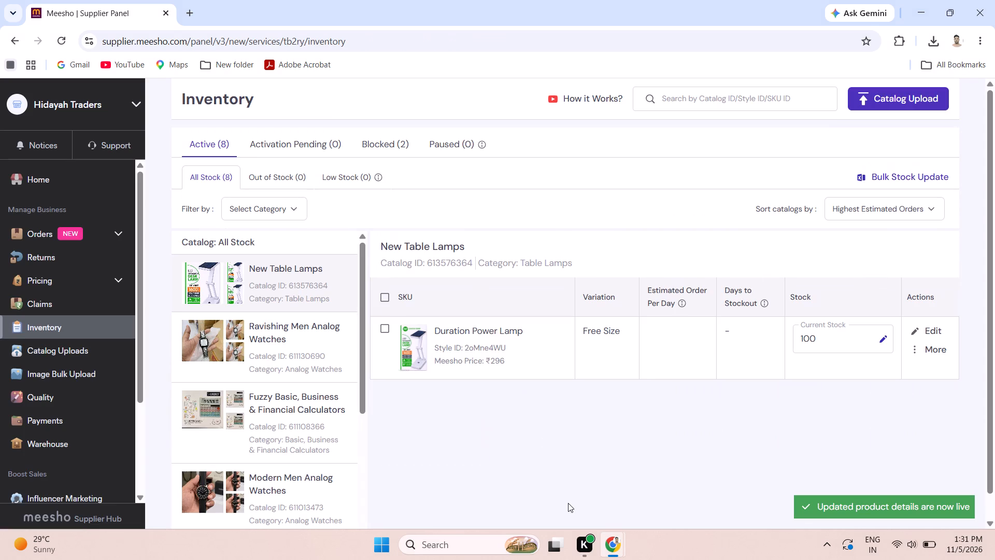
# Review the blocked inventory and examine the product details of the Wrist Watch Super Speed.
pyautogui.click(387, 146)
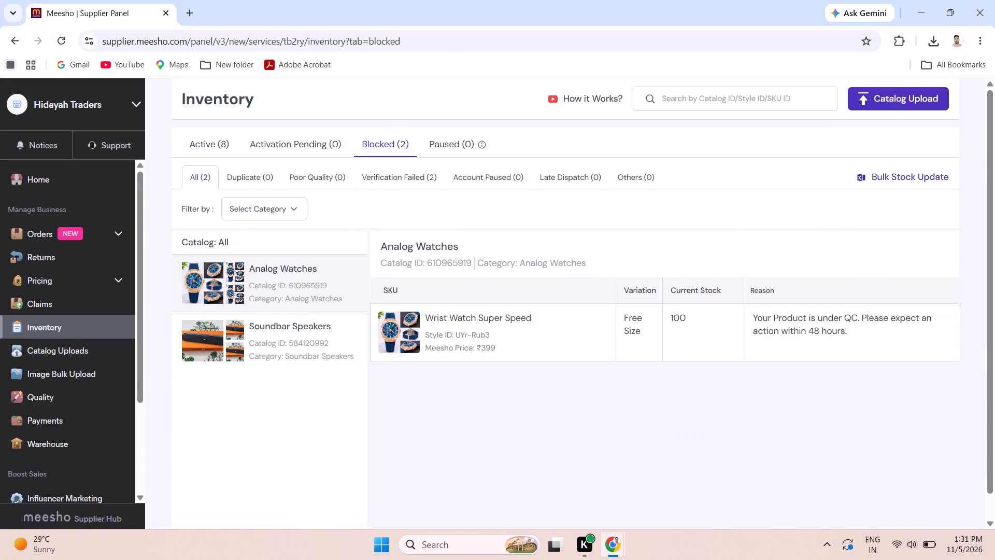
pyautogui.moveTo(422, 345); pyautogui.dragTo(401, 338)
pyautogui.click(401, 338)
pyautogui.click(401, 338)
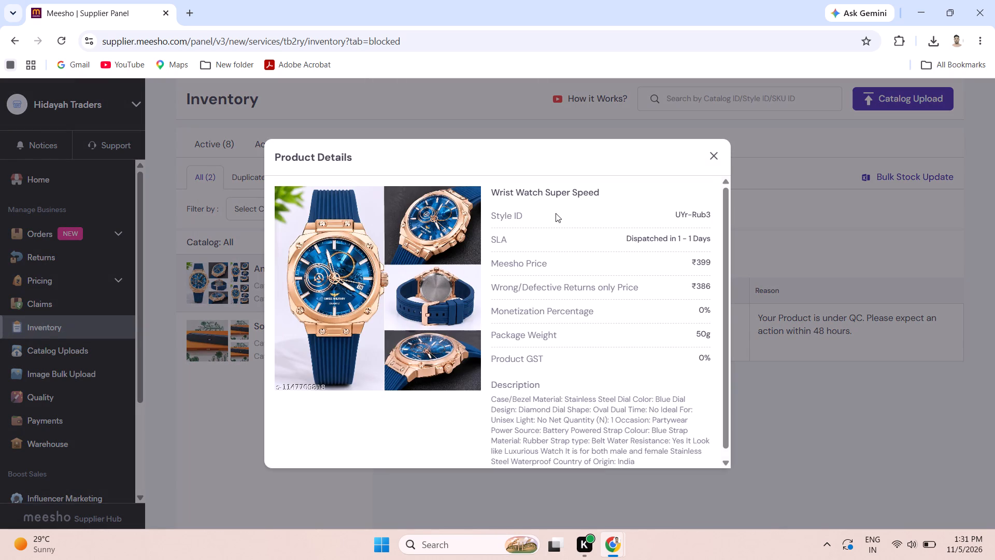
pyautogui.click(716, 158)
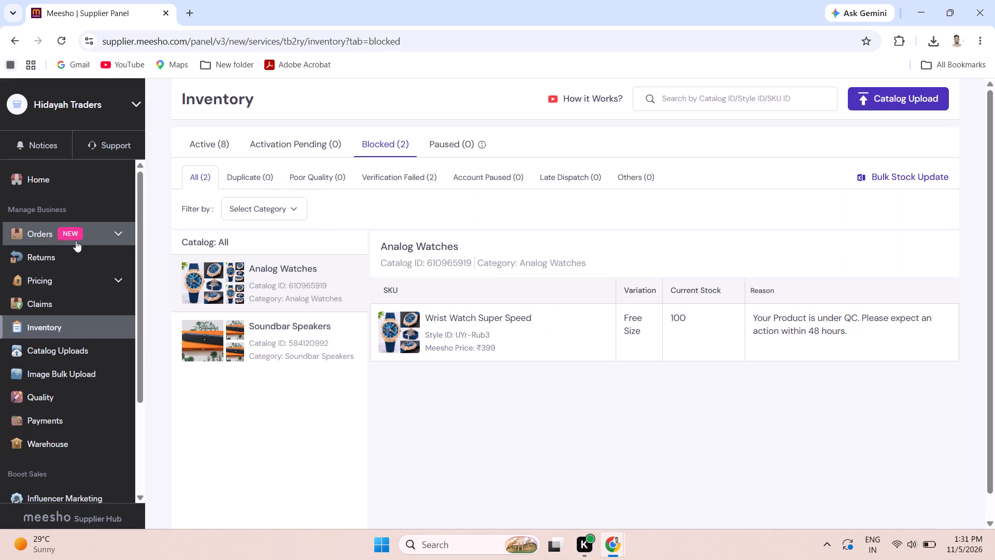
# Review the business insights and dispatch performance on the supplier home dashboard.
pyautogui.click(35, 172)
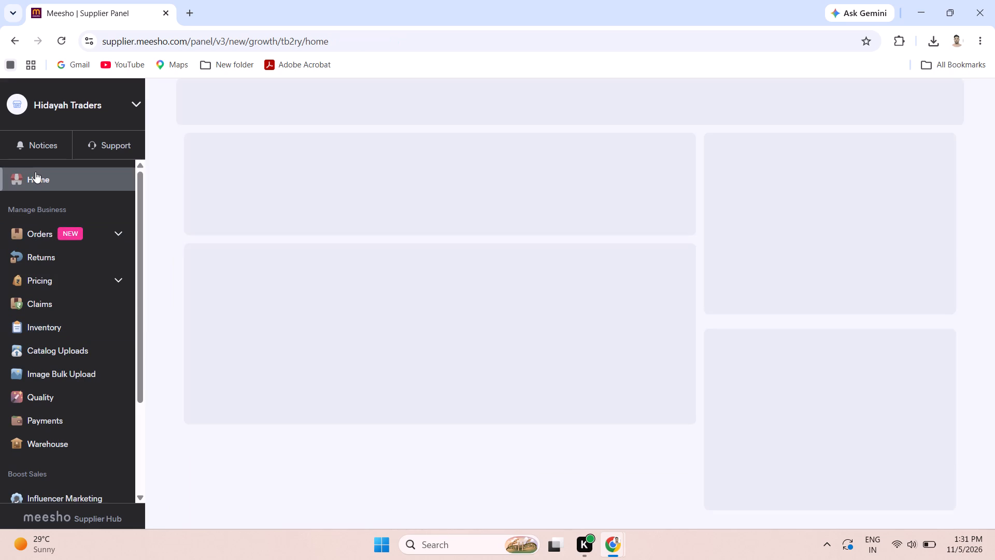
pyautogui.scroll(-2, 328, 334)
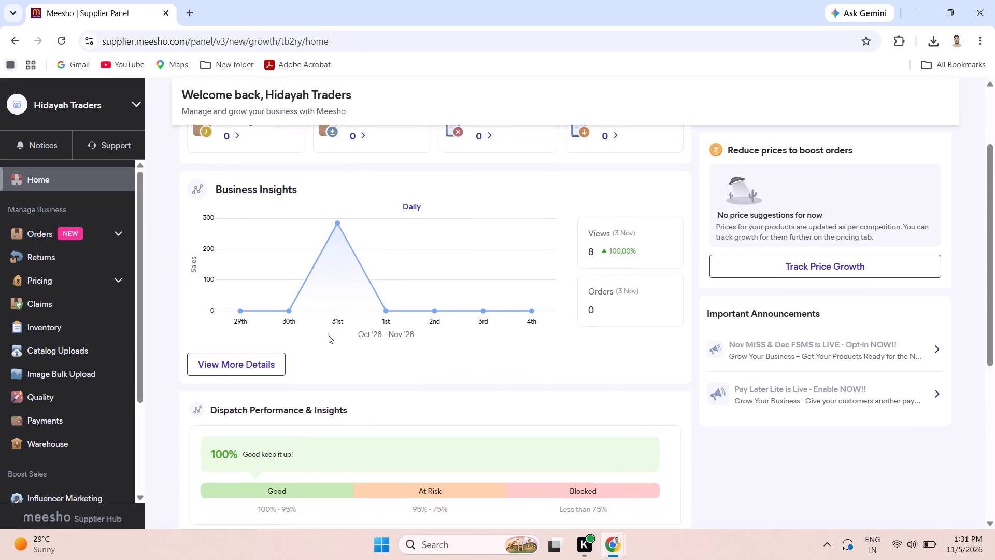
pyautogui.scroll(-4, 328, 334)
pyautogui.scroll(2, 328, 334)
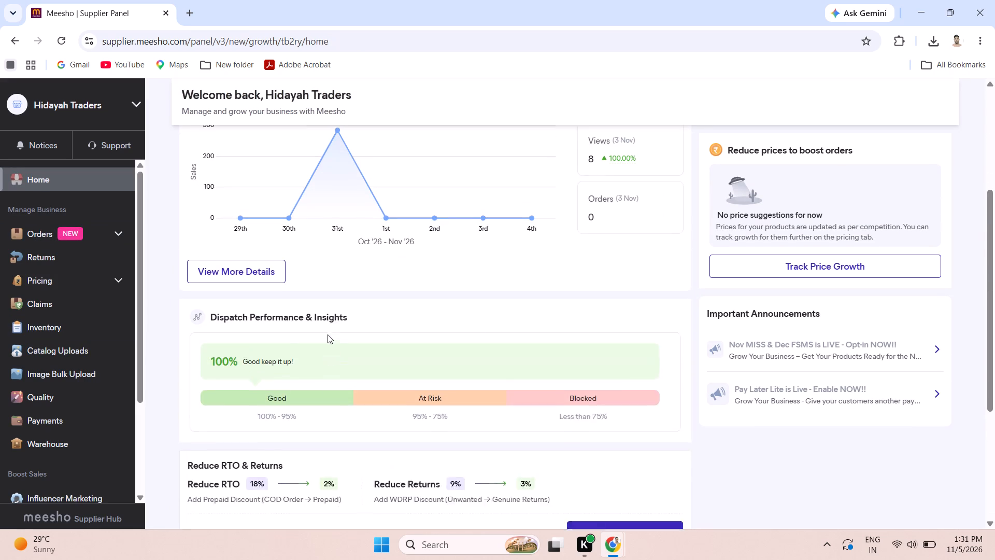
# Check the Pending, Ready to Ship and Shipped lists under Manage Orders.
pyautogui.click(40, 232)
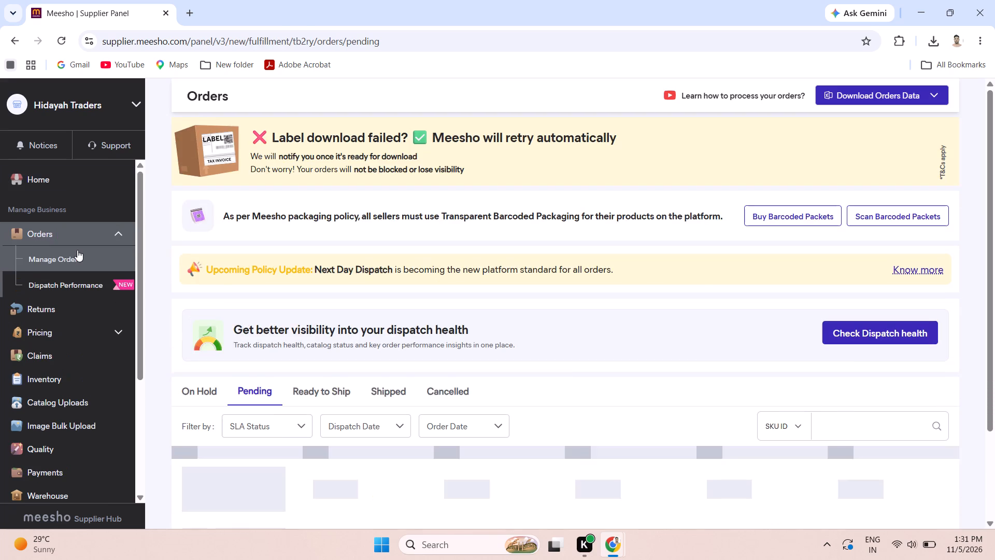
pyautogui.click(73, 259)
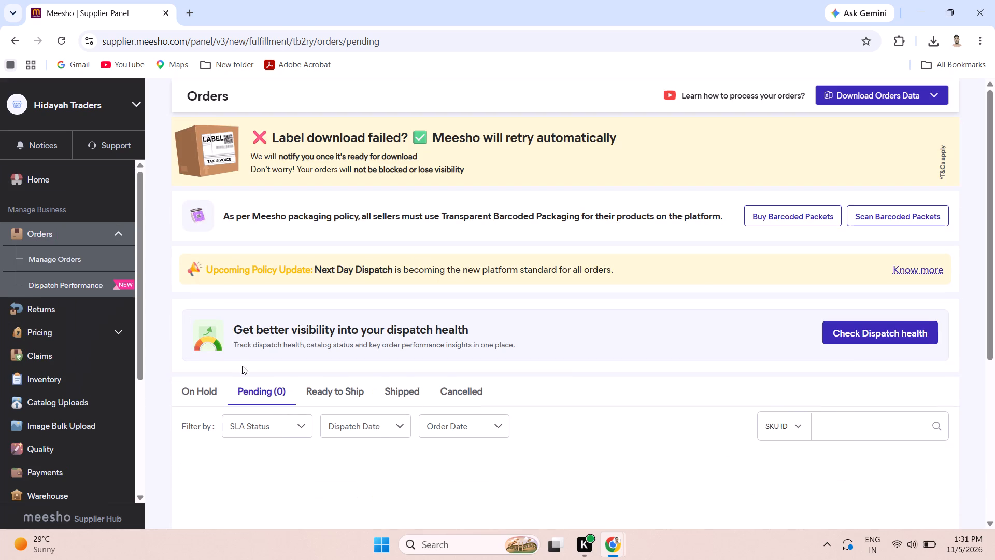
pyautogui.click(361, 395)
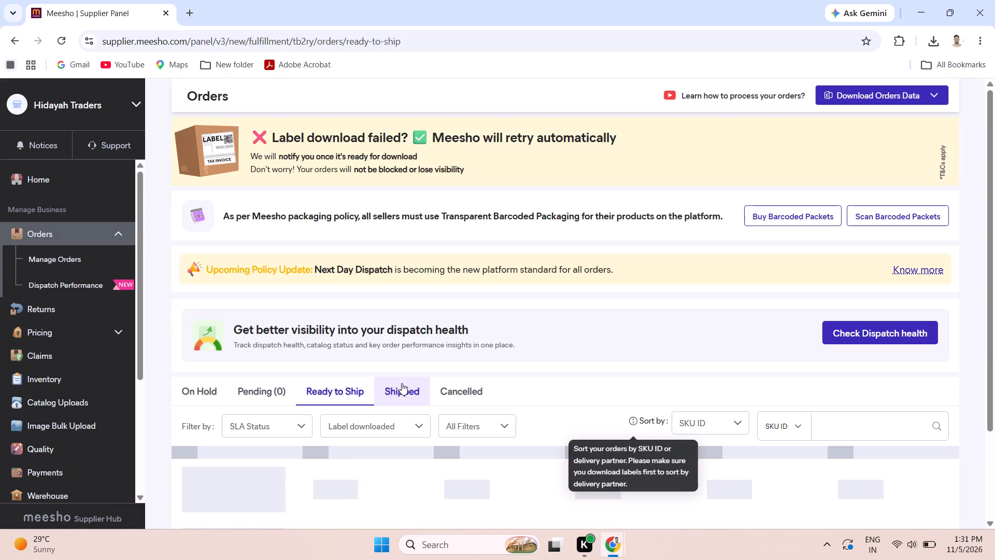
pyautogui.click(403, 384)
pyautogui.scroll(-2, 403, 384)
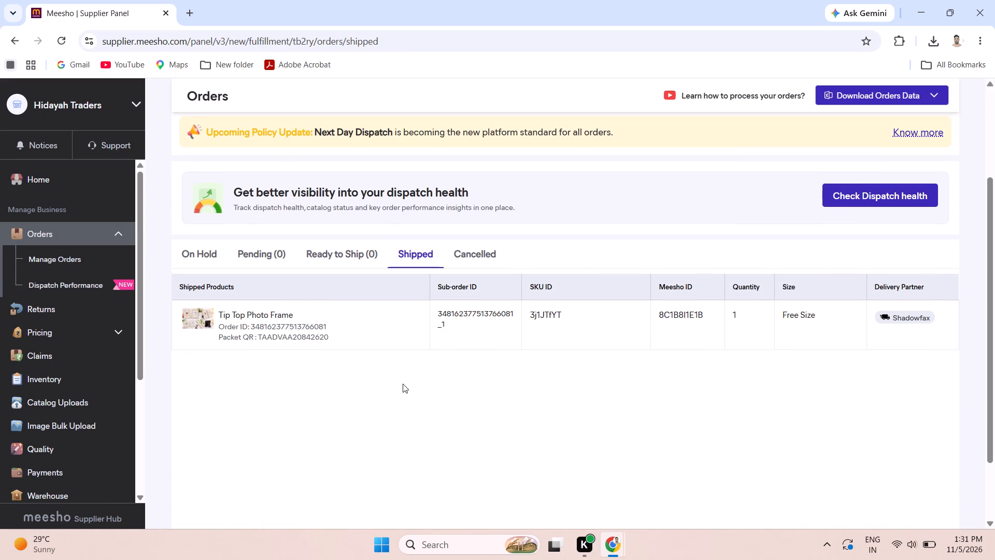